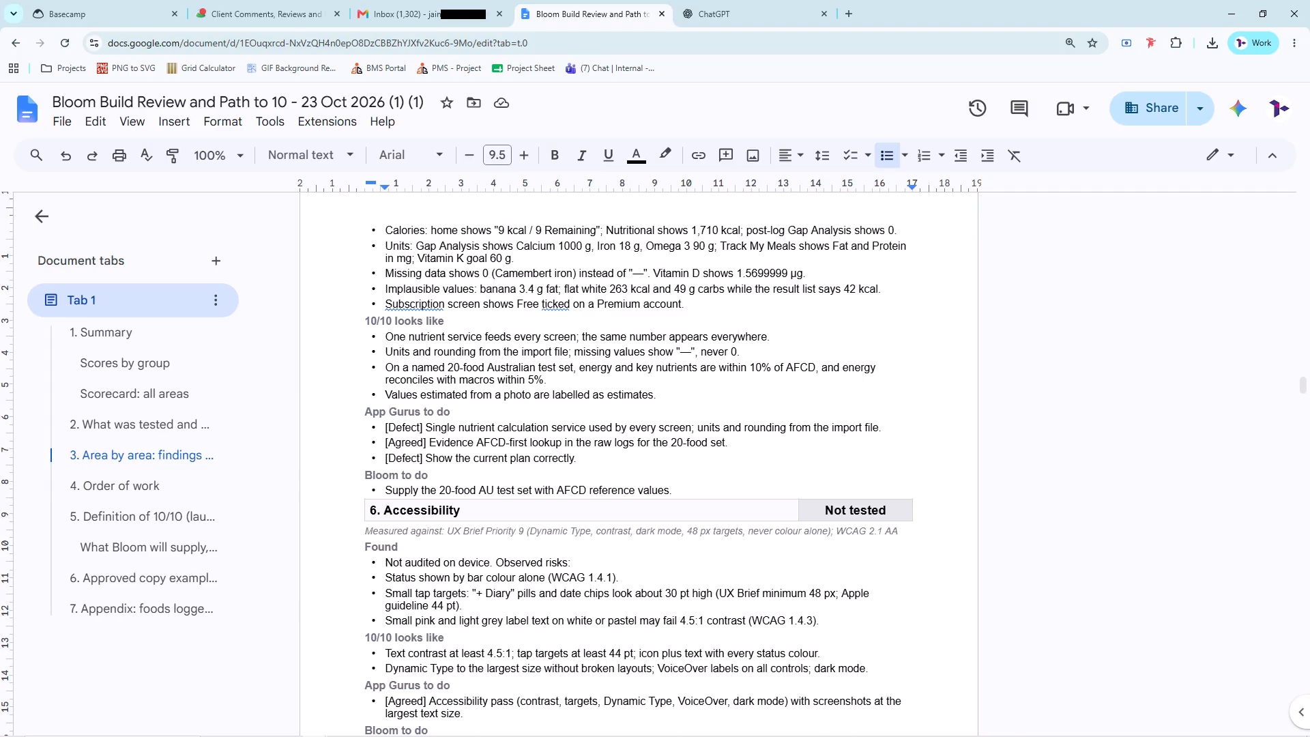
# Switch from the Bloom build review document to the Bloom design file in Figma.
pyautogui.hotkey('alt', 'Tab')
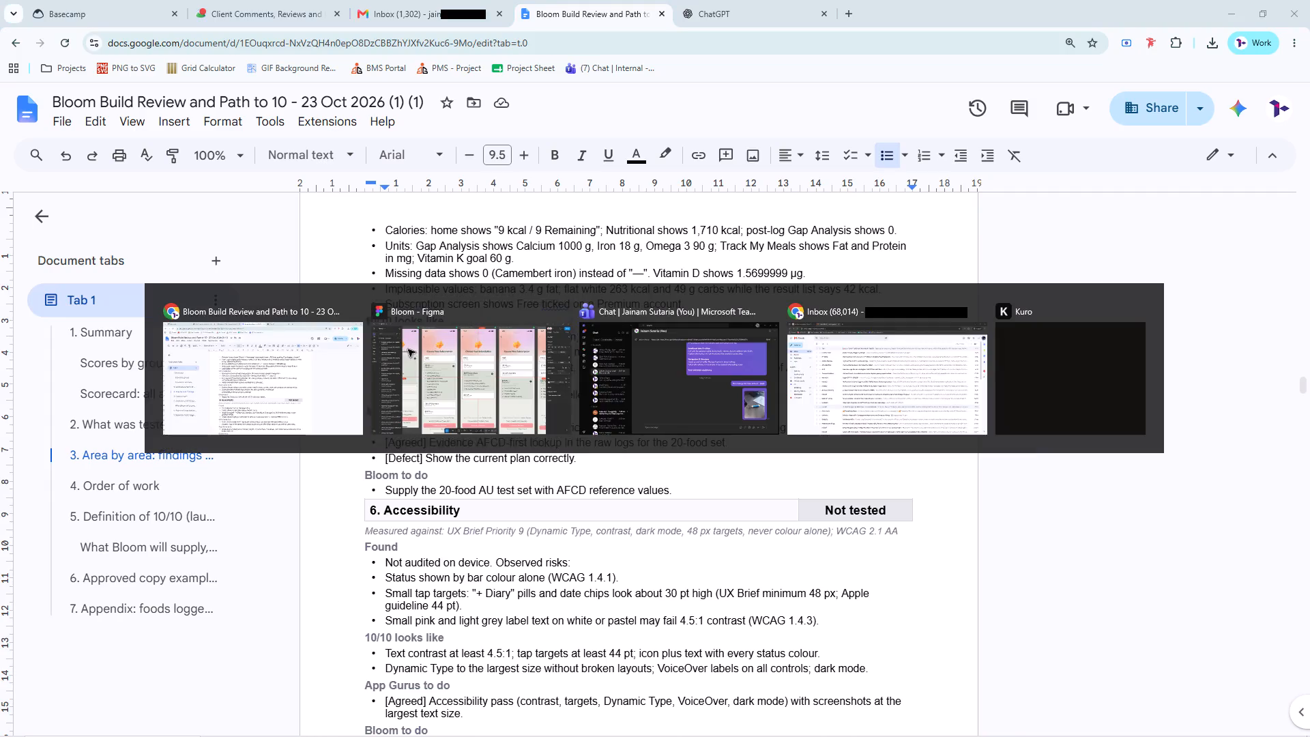
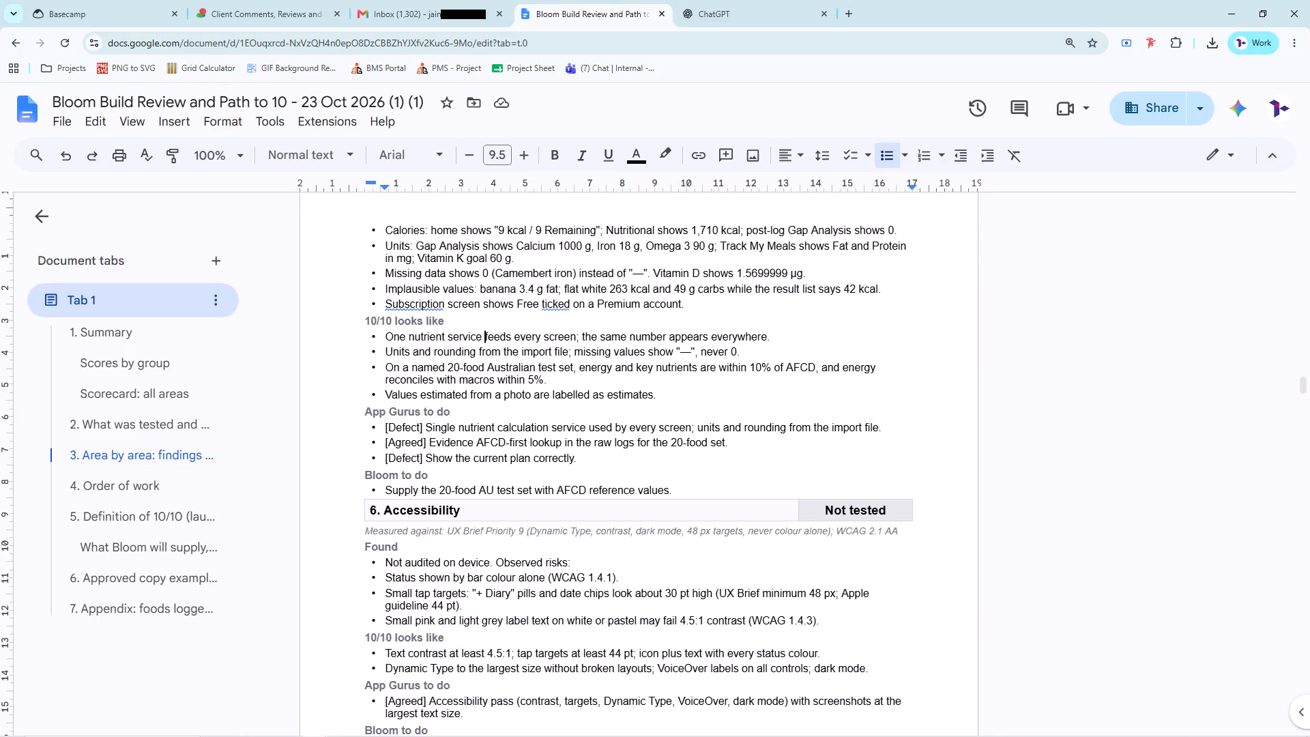
# Read the first "10/10 looks like" point, about one nutrient service feeding every screen, in the Bloom build review document.
pyautogui.click(514, 335)
pyautogui.click(553, 334)
pyautogui.click(596, 338)
pyautogui.click(609, 338)
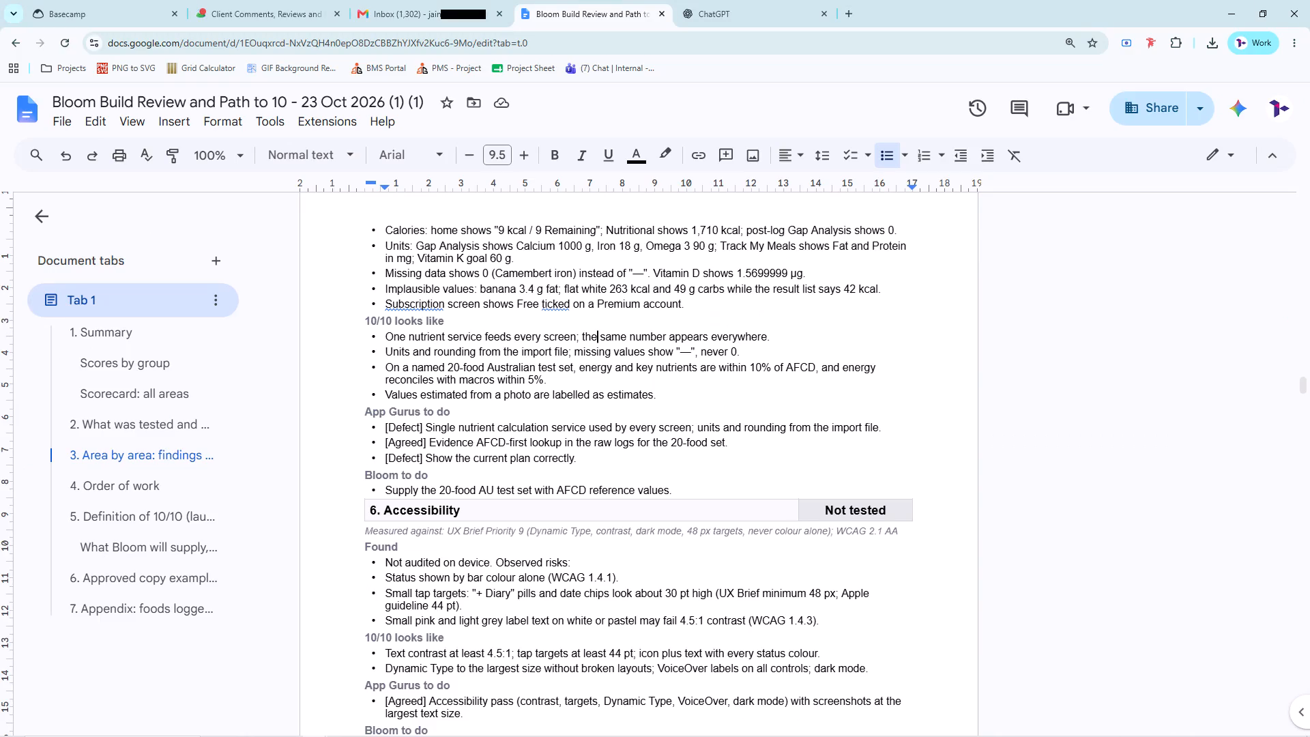
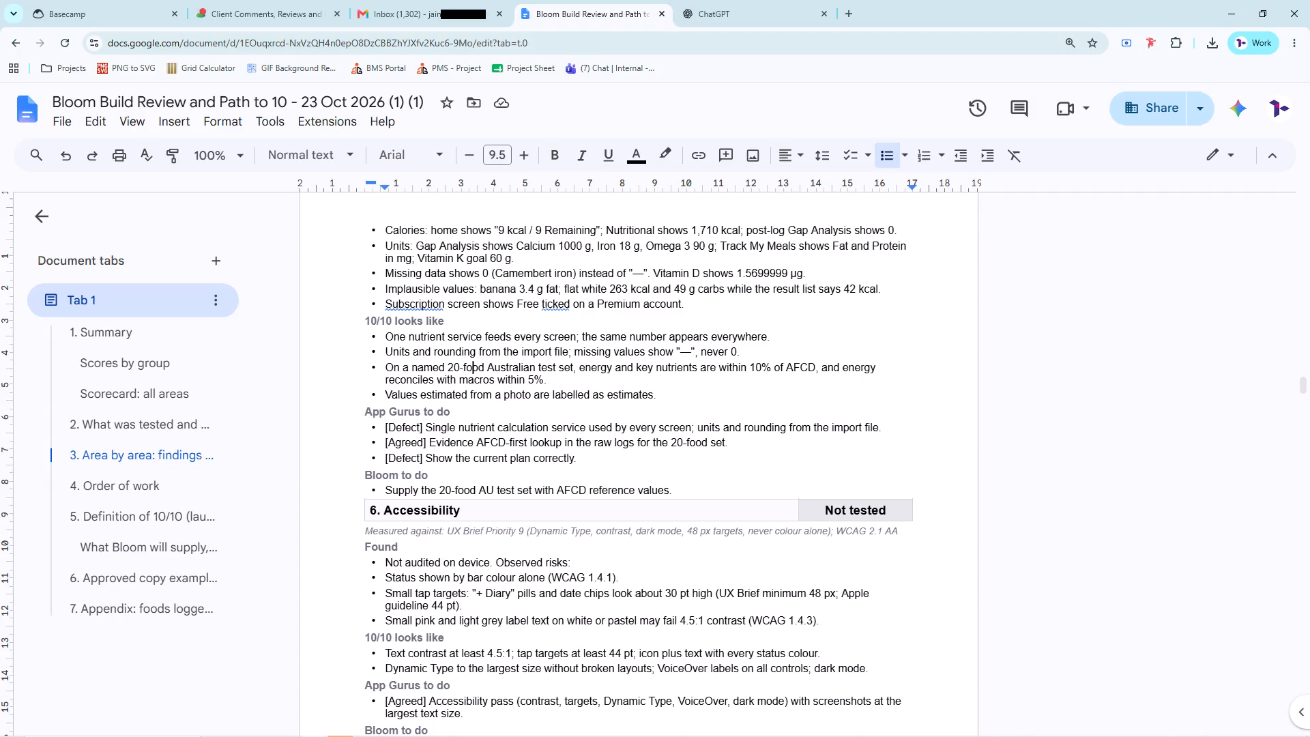
# Highlight the defect text "Show the current plan correctly." under App Gurus to do.
pyautogui.moveTo(428, 458); pyautogui.dragTo(439, 458)
pyautogui.moveTo(439, 458); pyautogui.dragTo(601, 463)
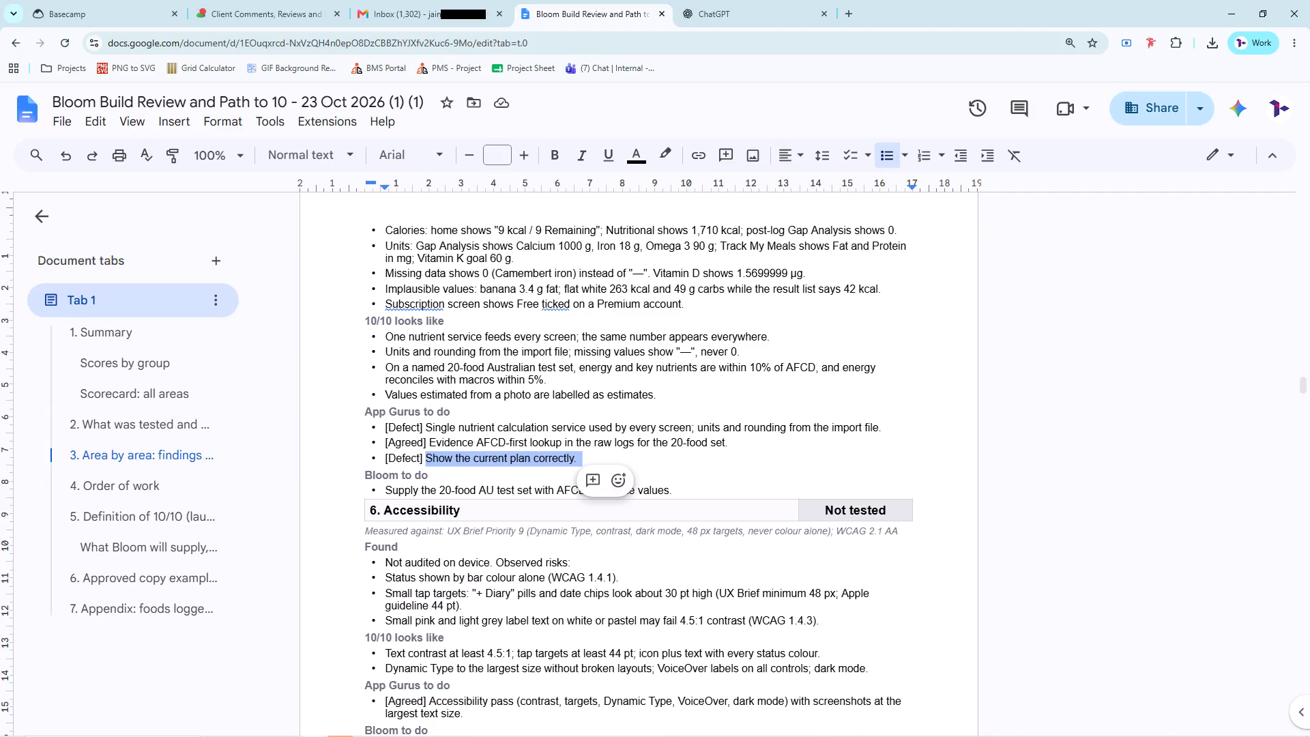
# Switch to the Bloom file in Figma and examine the Choose Your Subscription screens in the Subscription & Trial System section.
pyautogui.hotkey('alt', 'Tab')
pyautogui.hotkey('alt', 'Tab')
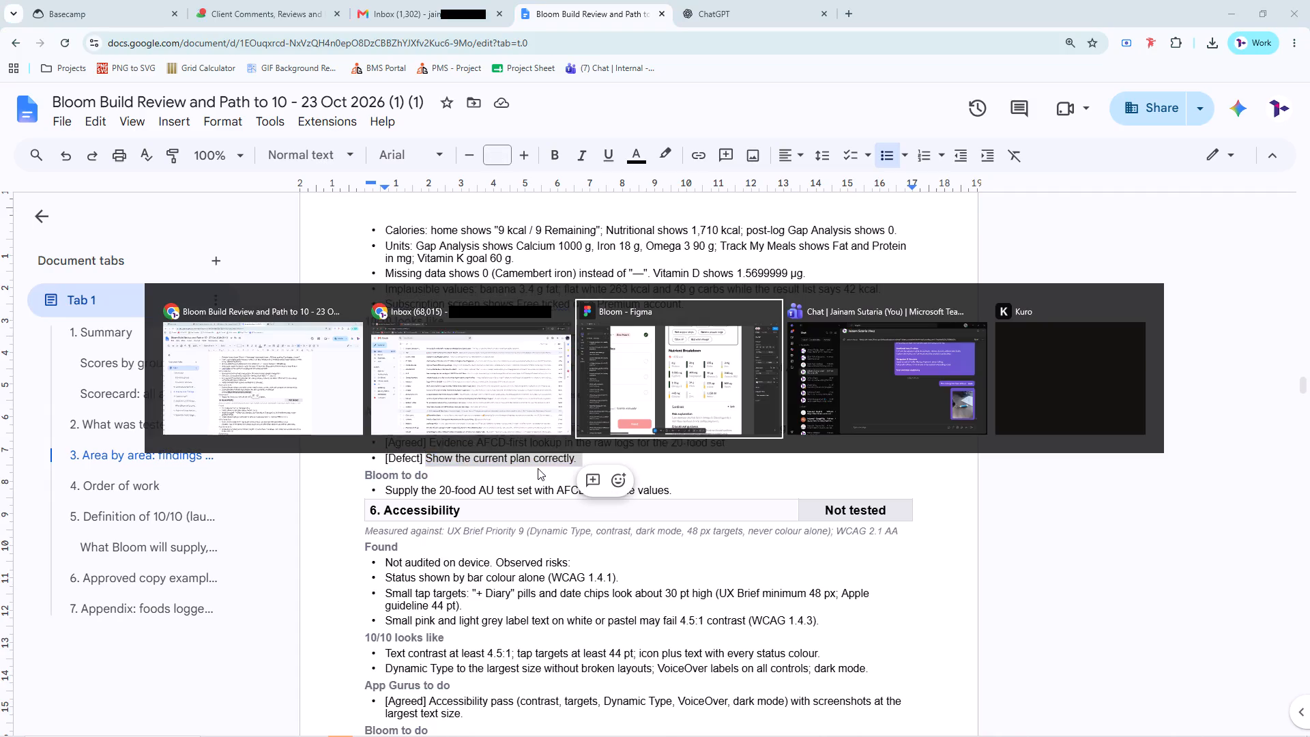
pyautogui.hotkey('shift', '!')
pyautogui.scroll(-6, 800, 577)
pyautogui.keyDown('ctrl'); pyautogui.click(740, 549); pyautogui.keyUp('ctrl')
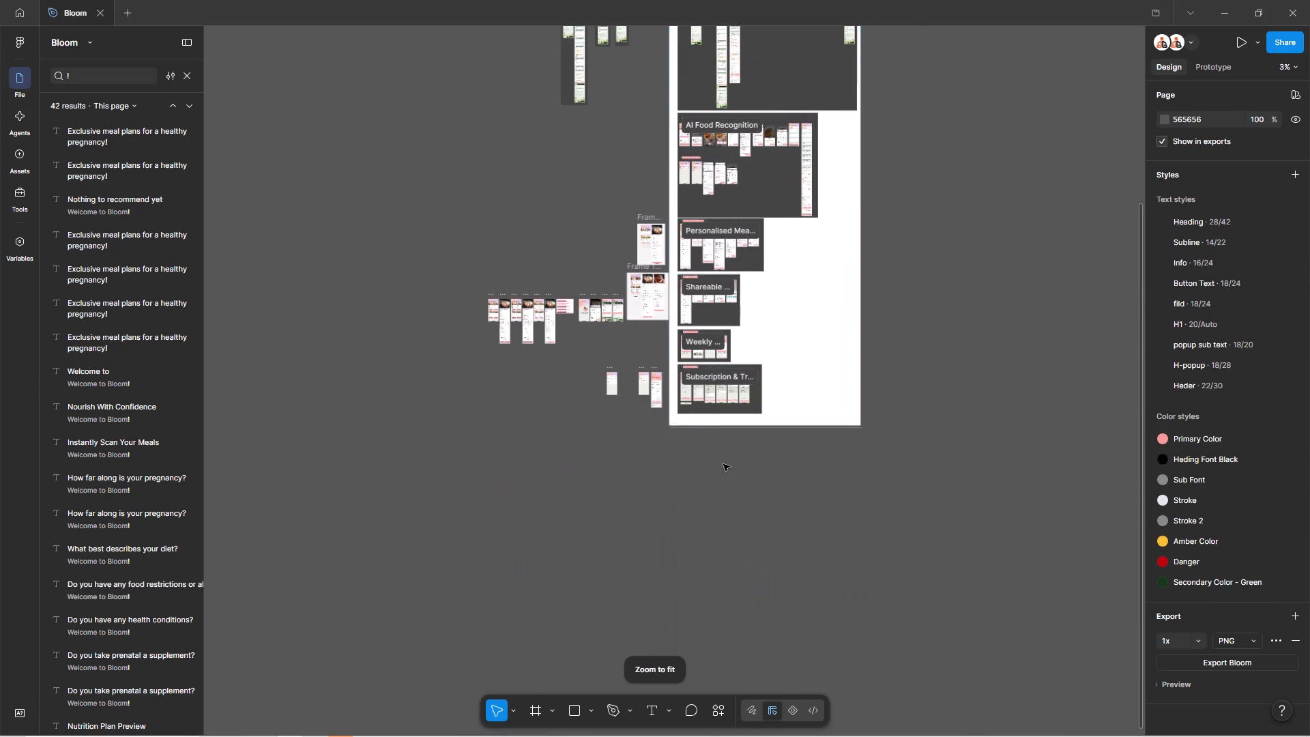
pyautogui.keyDown('ctrl'); pyautogui.scroll(11, 708, 416); pyautogui.keyUp('ctrl')
pyautogui.keyDown('ctrl'); pyautogui.scroll(-1, 708, 384); pyautogui.keyUp('ctrl')
pyautogui.keyDown('ctrl'); pyautogui.scroll(2, 708, 384); pyautogui.keyUp('ctrl')
pyautogui.keyDown('ctrl'); pyautogui.scroll(14, 847, 330); pyautogui.keyUp('ctrl')
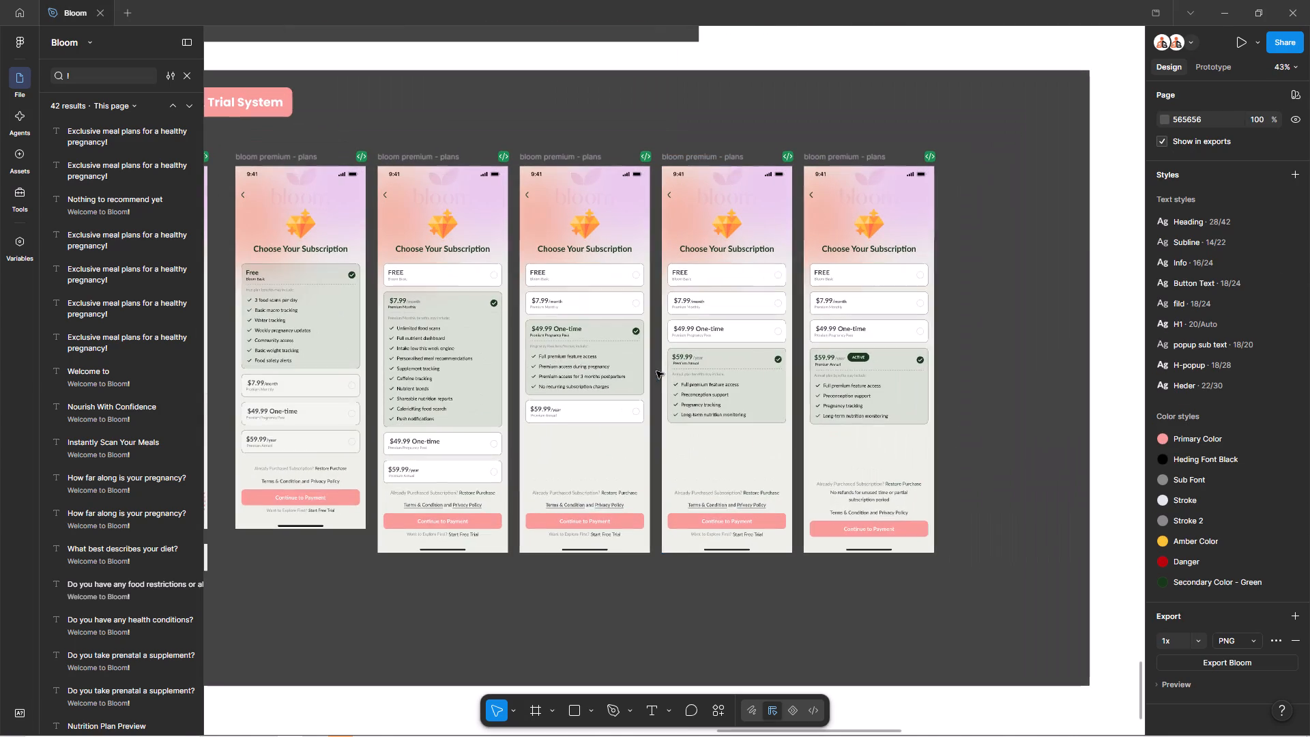
pyautogui.keyDown('ctrl'); pyautogui.scroll(5, 873, 382); pyautogui.keyUp('ctrl')
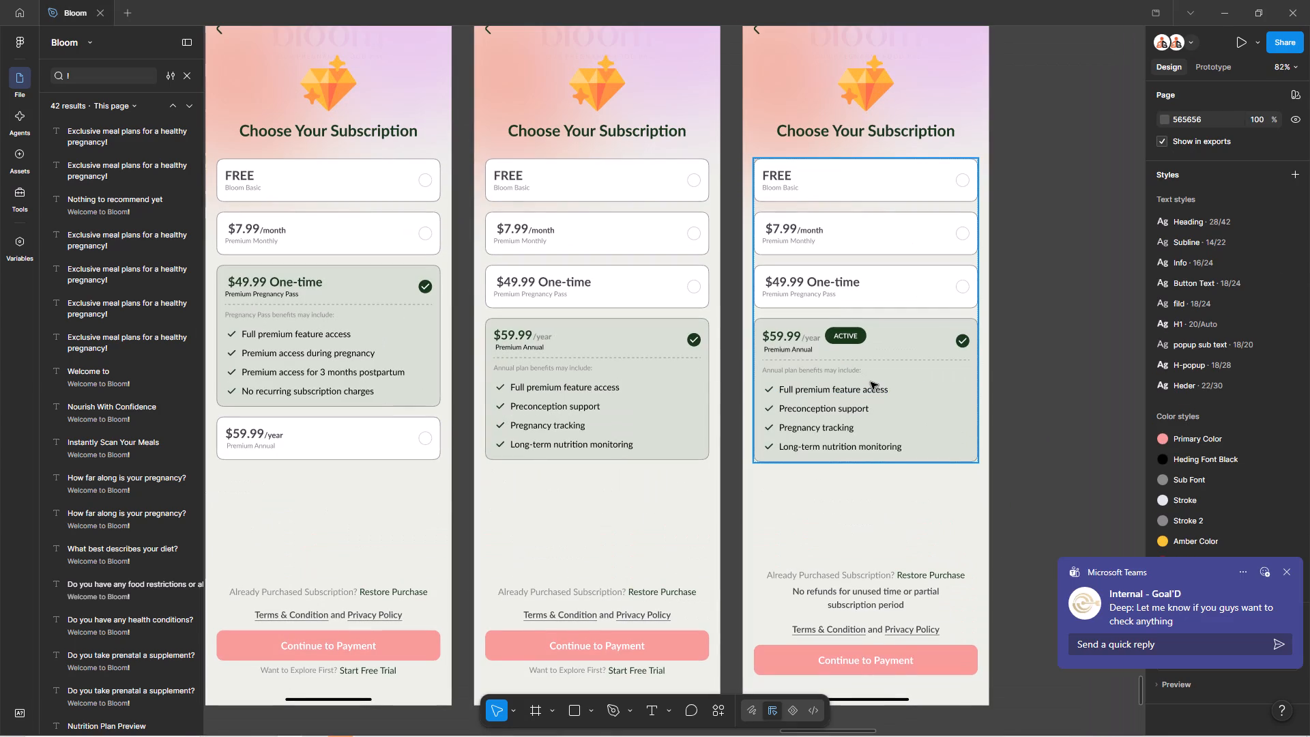
pyautogui.keyDown('shift'); pyautogui.scroll(2, 884, 386); pyautogui.keyUp('shift')
pyautogui.keyDown('shift'); pyautogui.scroll(-1, 884, 386); pyautogui.keyUp('shift')
pyautogui.keyDown('shift'); pyautogui.scroll(5, 884, 386); pyautogui.keyUp('shift')
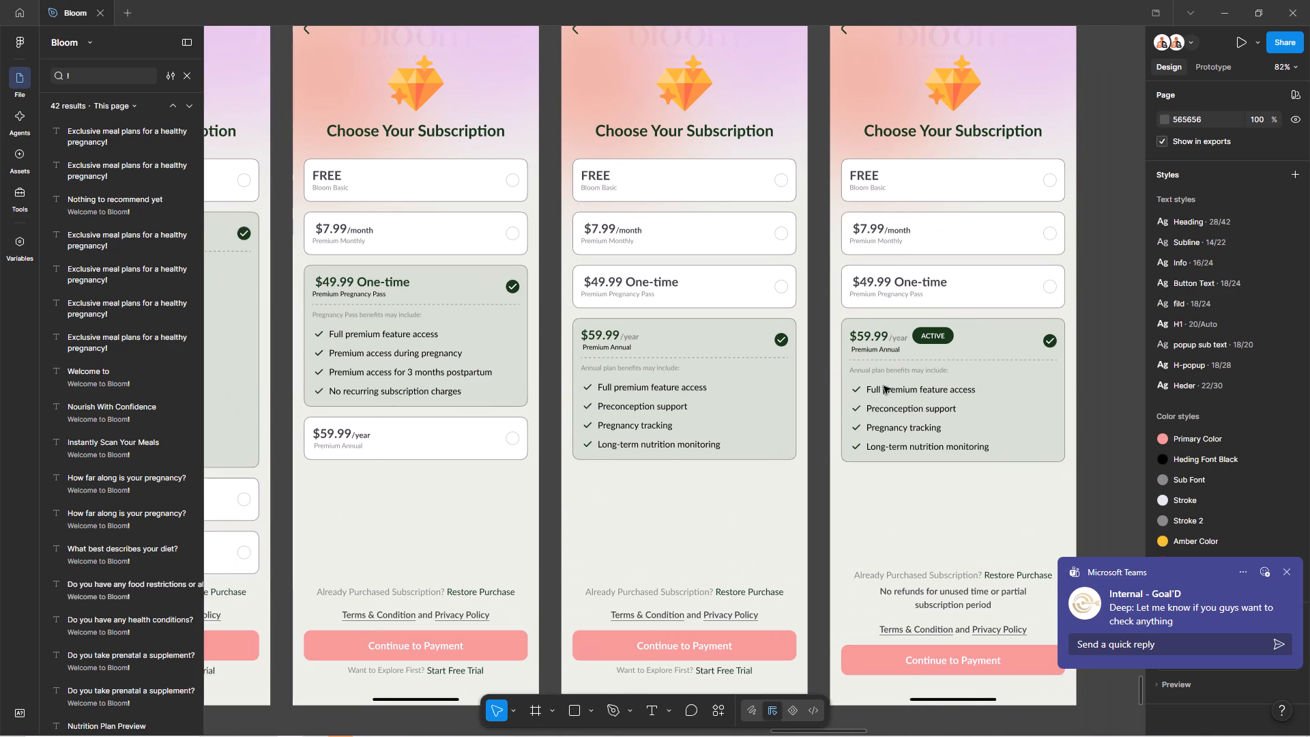
pyautogui.keyDown('shift'); pyautogui.scroll(2, 884, 386); pyautogui.keyUp('shift')
pyautogui.keyDown('shift'); pyautogui.scroll(-1, 884, 386); pyautogui.keyUp('shift')
pyautogui.keyDown('shift'); pyautogui.scroll(13, 884, 386); pyautogui.keyUp('shift')
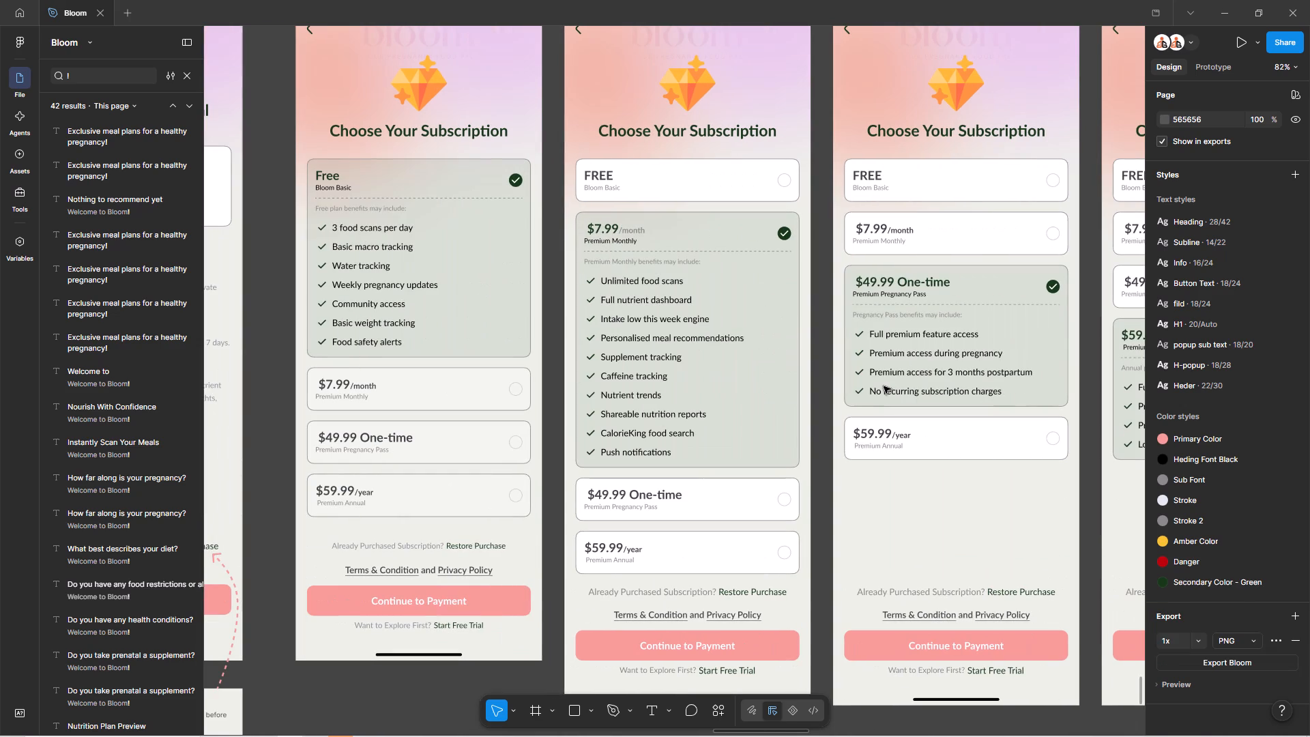
pyautogui.keyDown('ctrl'); pyautogui.scroll(-6, 432, 302); pyautogui.keyUp('ctrl')
pyautogui.keyDown('shift'); pyautogui.scroll(5, 432, 302); pyautogui.keyUp('shift')
# Switch back to the review document in Chrome and read the Found bullet about the subscription screen.
pyautogui.hotkey('alt', 'Tab')
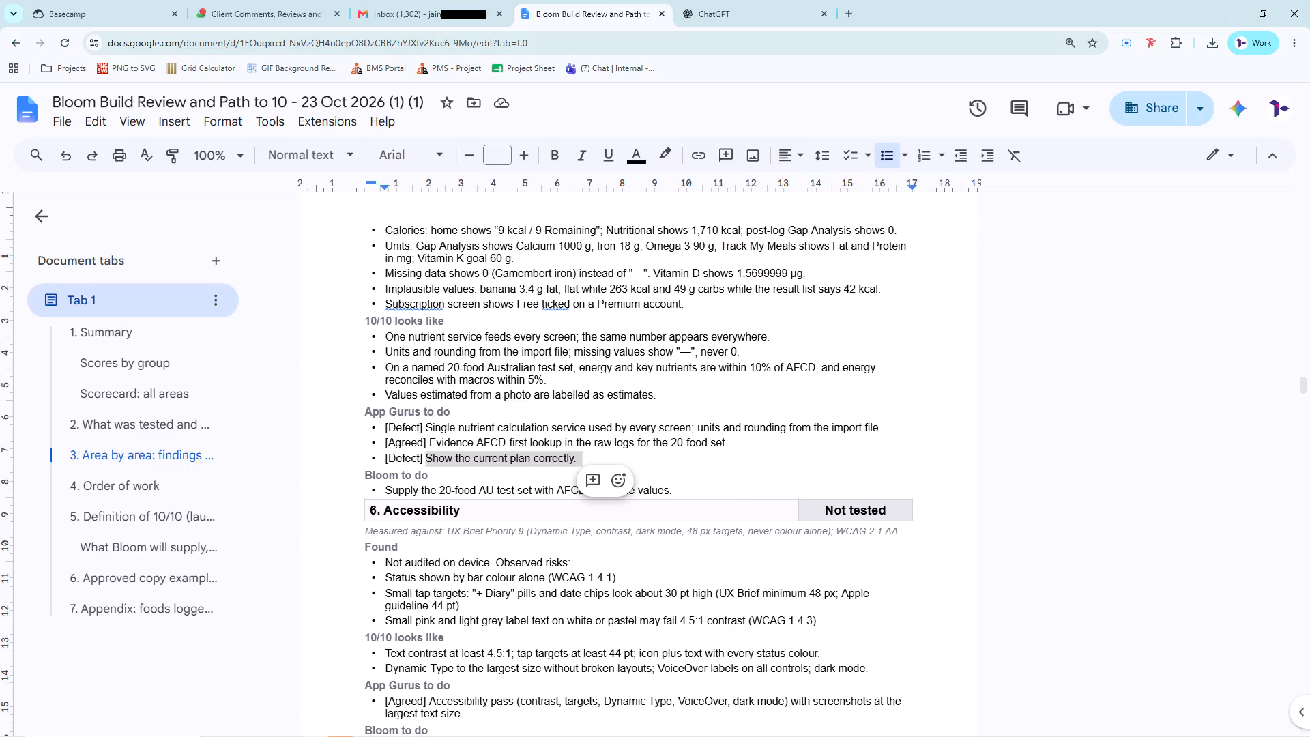
pyautogui.scroll(3, 500, 424)
pyautogui.scroll(-1, 500, 424)
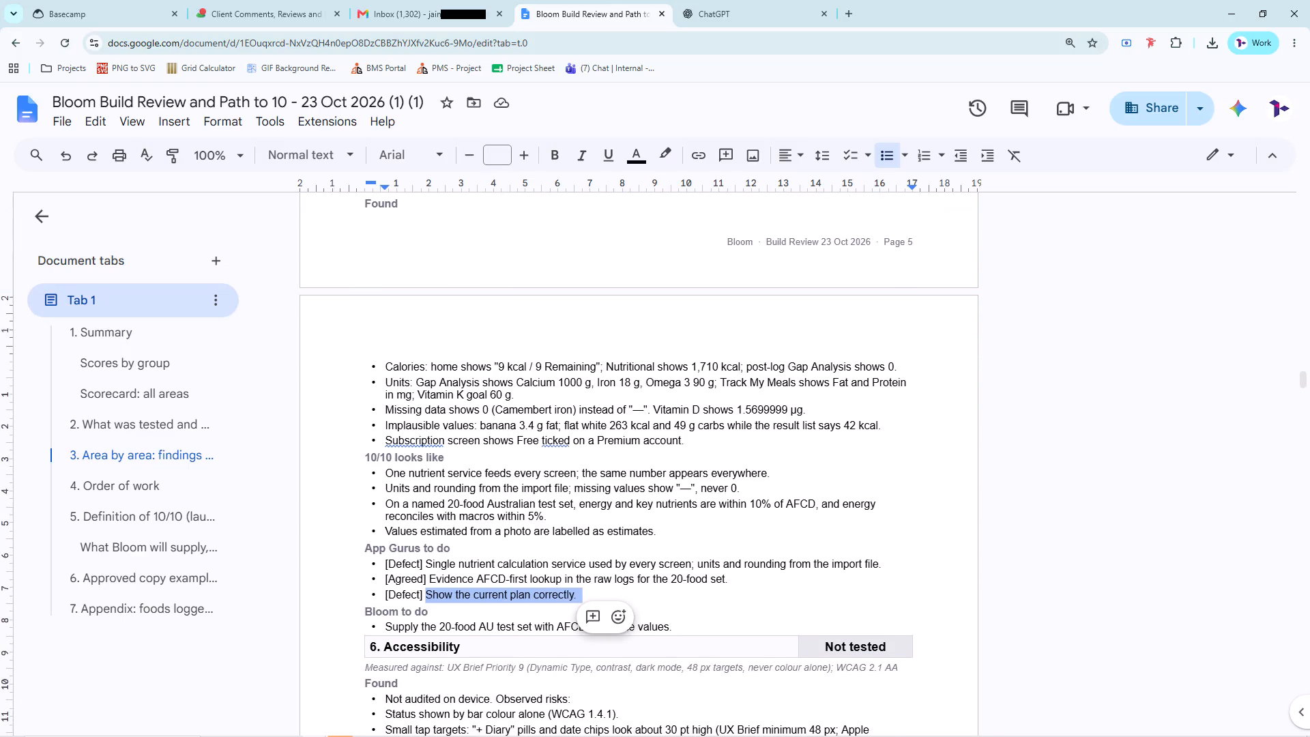
pyautogui.click(458, 446)
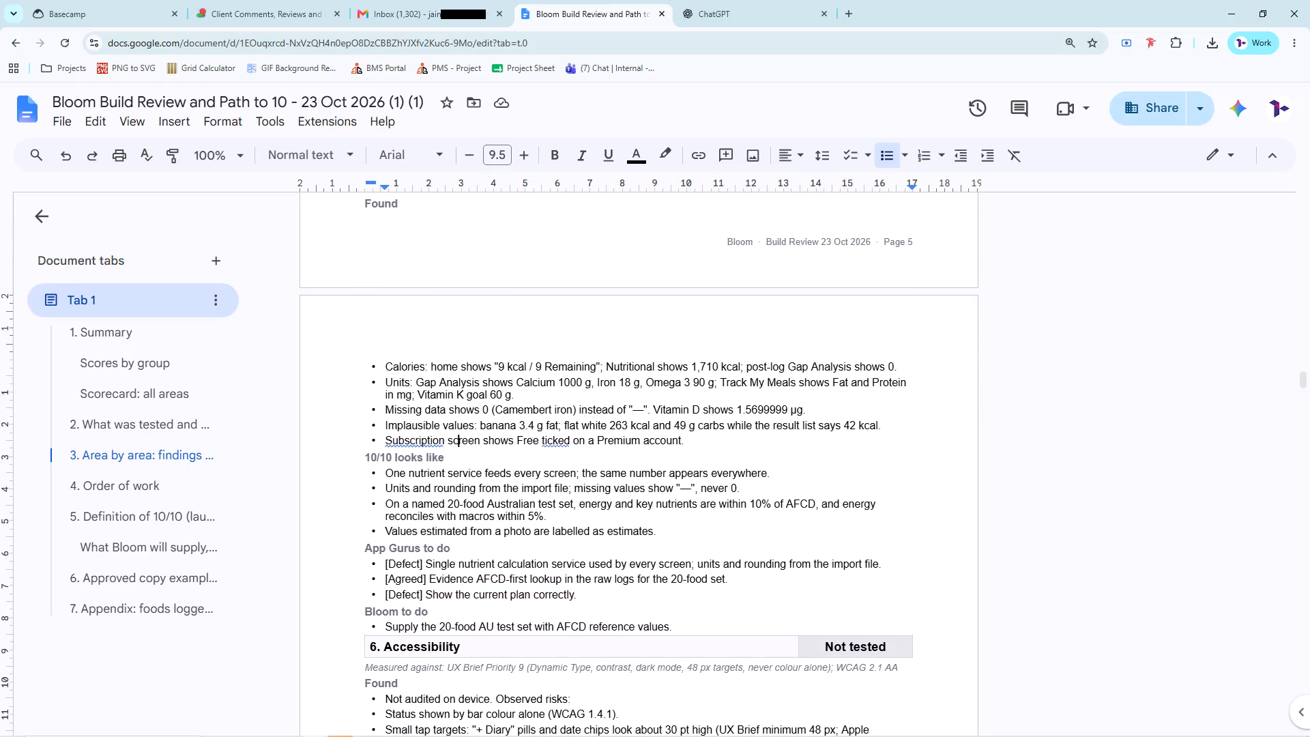
pyautogui.click(486, 446)
pyautogui.click(544, 443)
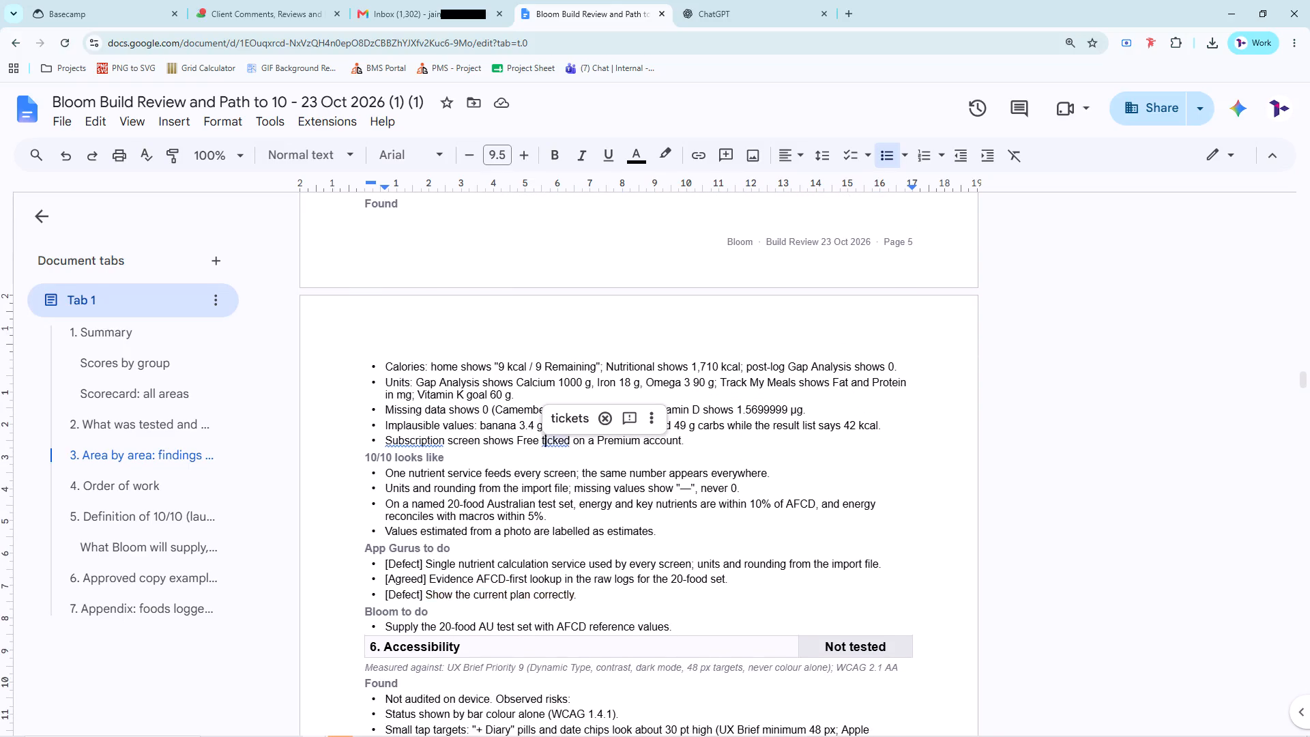
# Switch to Figma, hide its interface and compare the selected-plan states across the subscription screens with the review finding.
pyautogui.hotkey('alt', 'Tab')
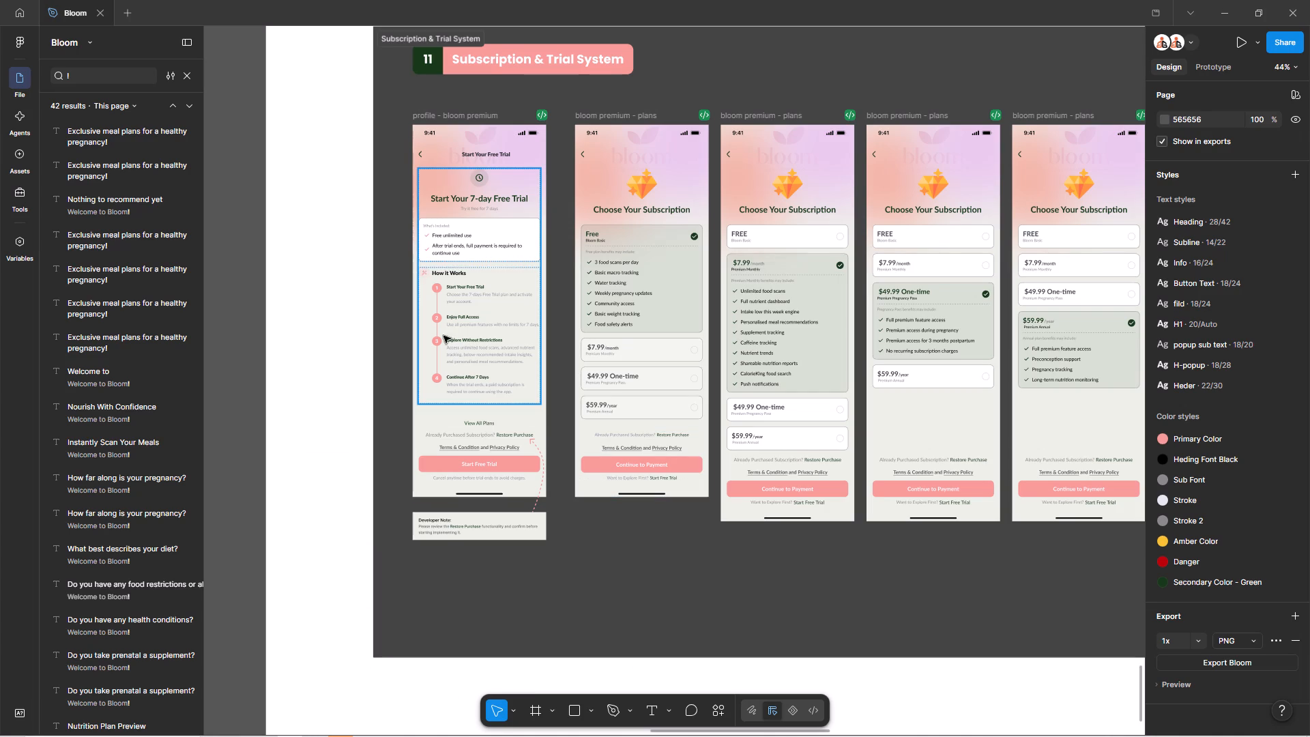
pyautogui.hotkey('ctrl', '\\')
pyautogui.keyDown('shift'); pyautogui.scroll(-3, 605, 280); pyautogui.keyUp('shift')
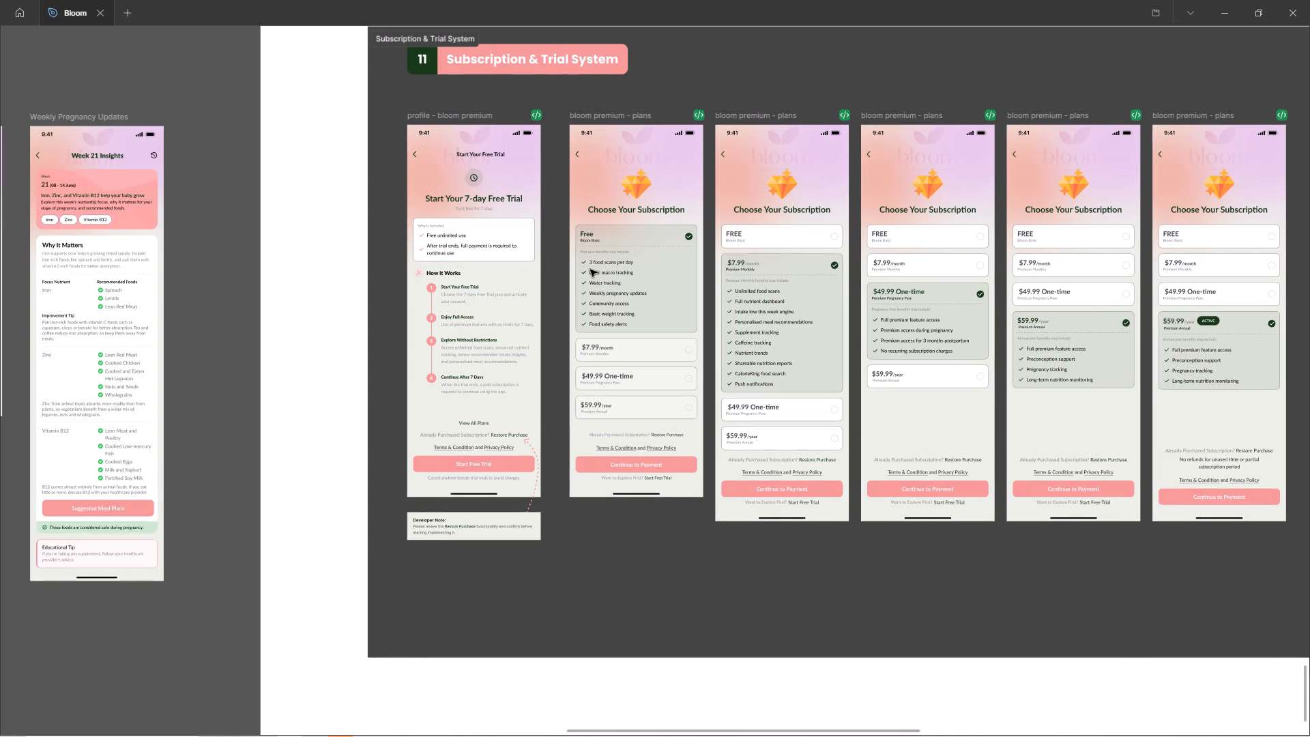
pyautogui.keyDown('shift'); pyautogui.scroll(-6, 590, 270); pyautogui.keyUp('shift')
pyautogui.keyDown('ctrl'); pyautogui.scroll(4, 913, 309); pyautogui.keyUp('ctrl')
pyautogui.hotkey('alt', 'Tab')
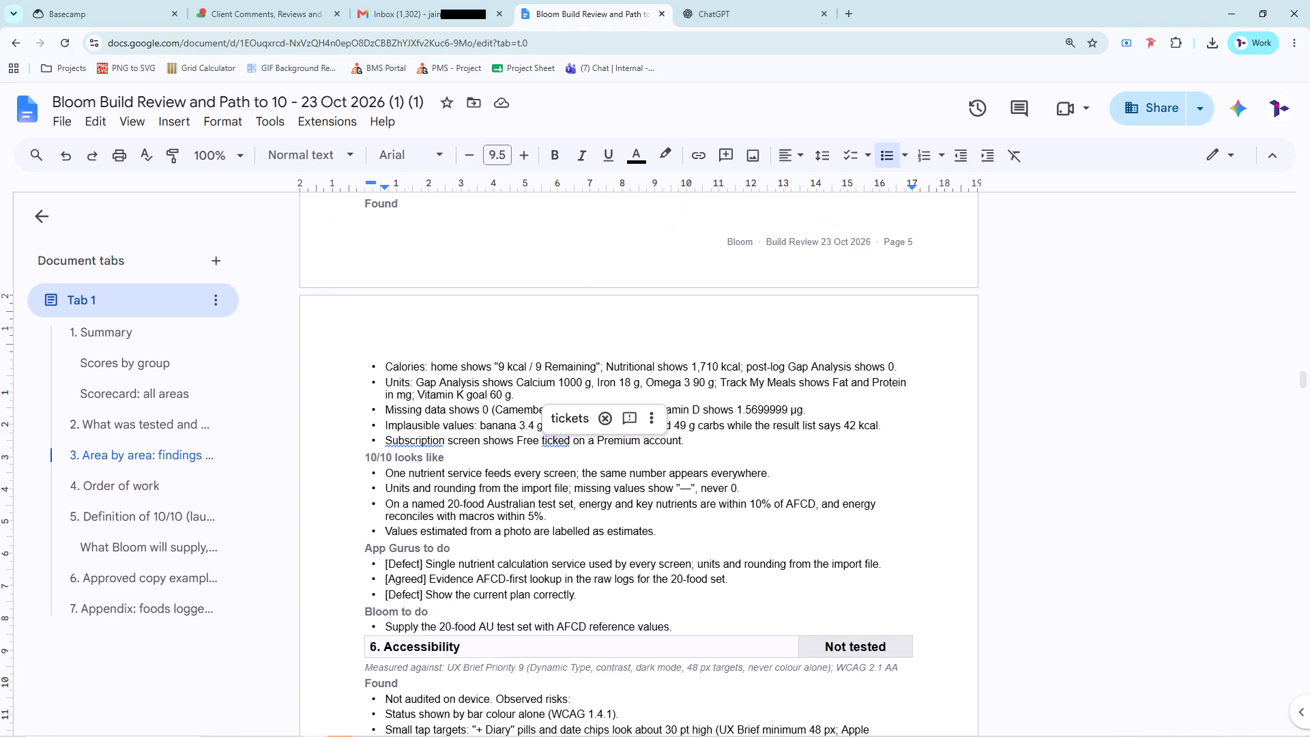
pyautogui.hotkey('alt', 'Tab')
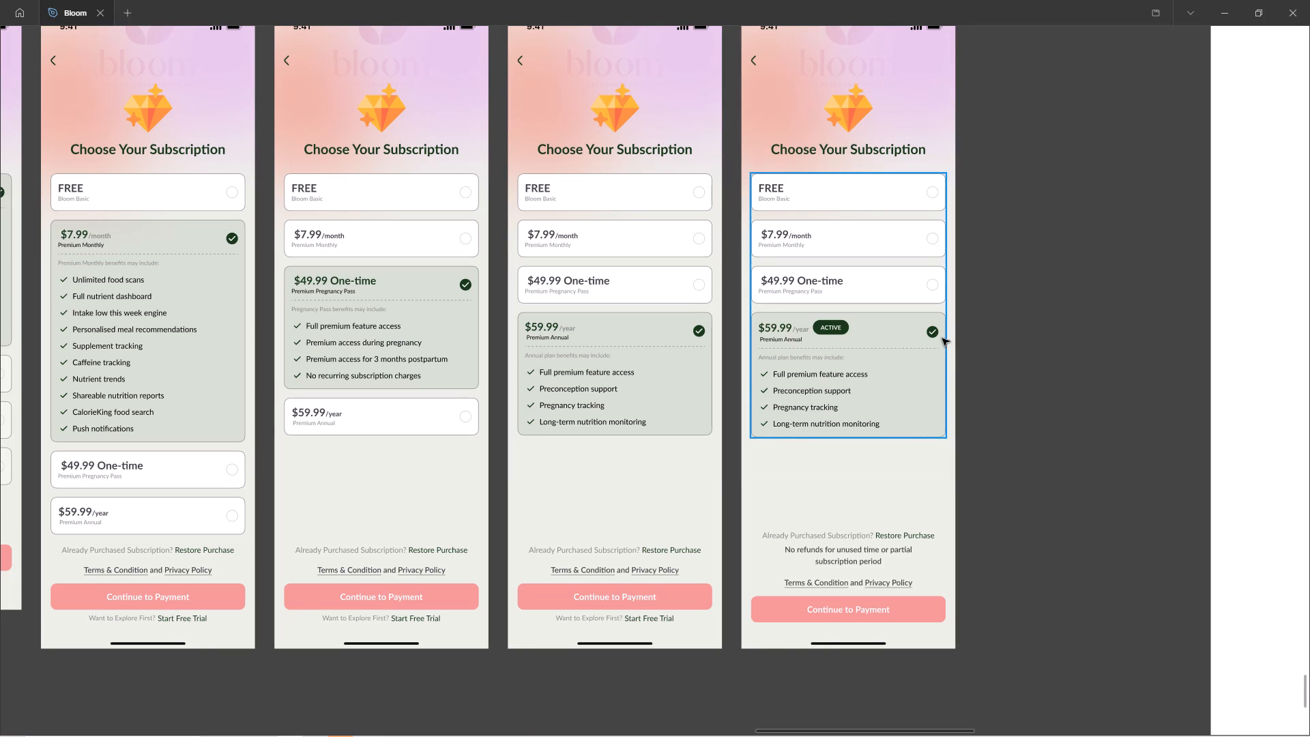
pyautogui.keyDown('shift'); pyautogui.scroll(7, 946, 344); pyautogui.keyUp('shift')
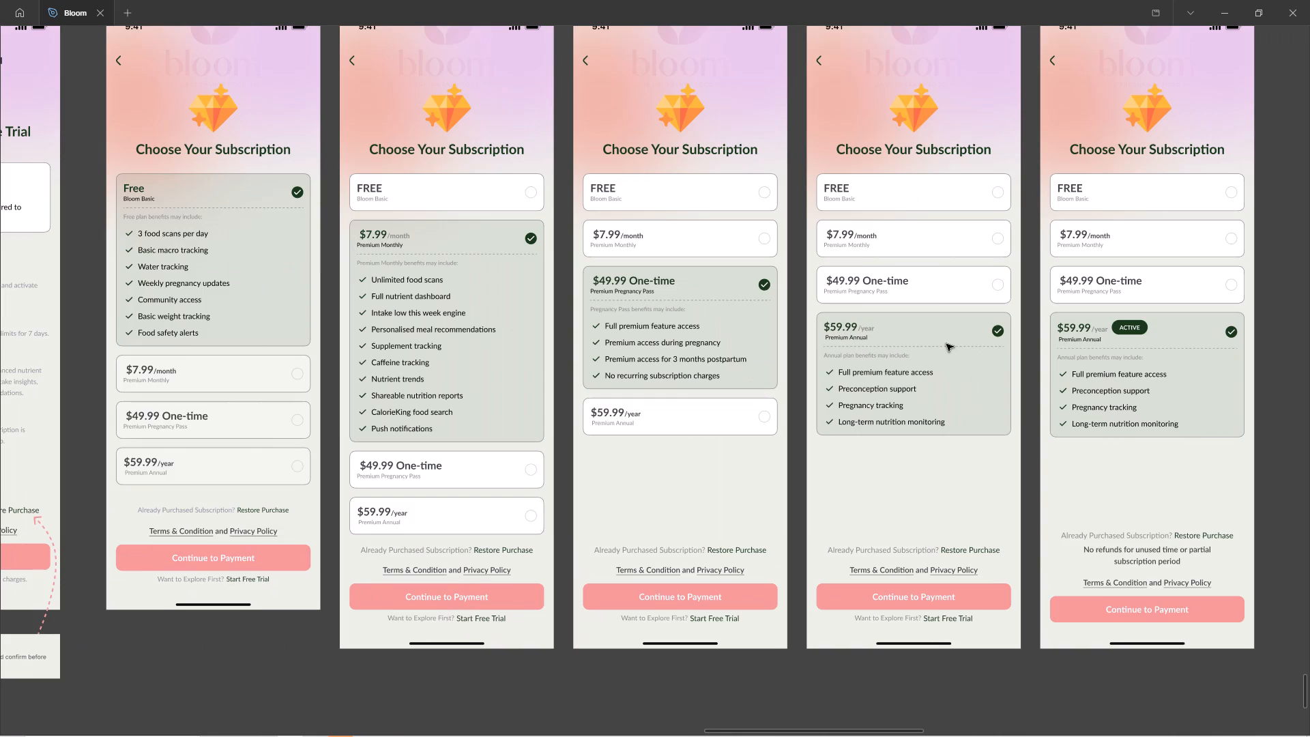
pyautogui.keyDown('shift'); pyautogui.scroll(8, 946, 344); pyautogui.keyUp('shift')
pyautogui.keyDown('shift'); pyautogui.scroll(-5, 946, 344); pyautogui.keyUp('shift')
pyautogui.keyDown('shift'); pyautogui.scroll(6, 946, 344); pyautogui.keyUp('shift')
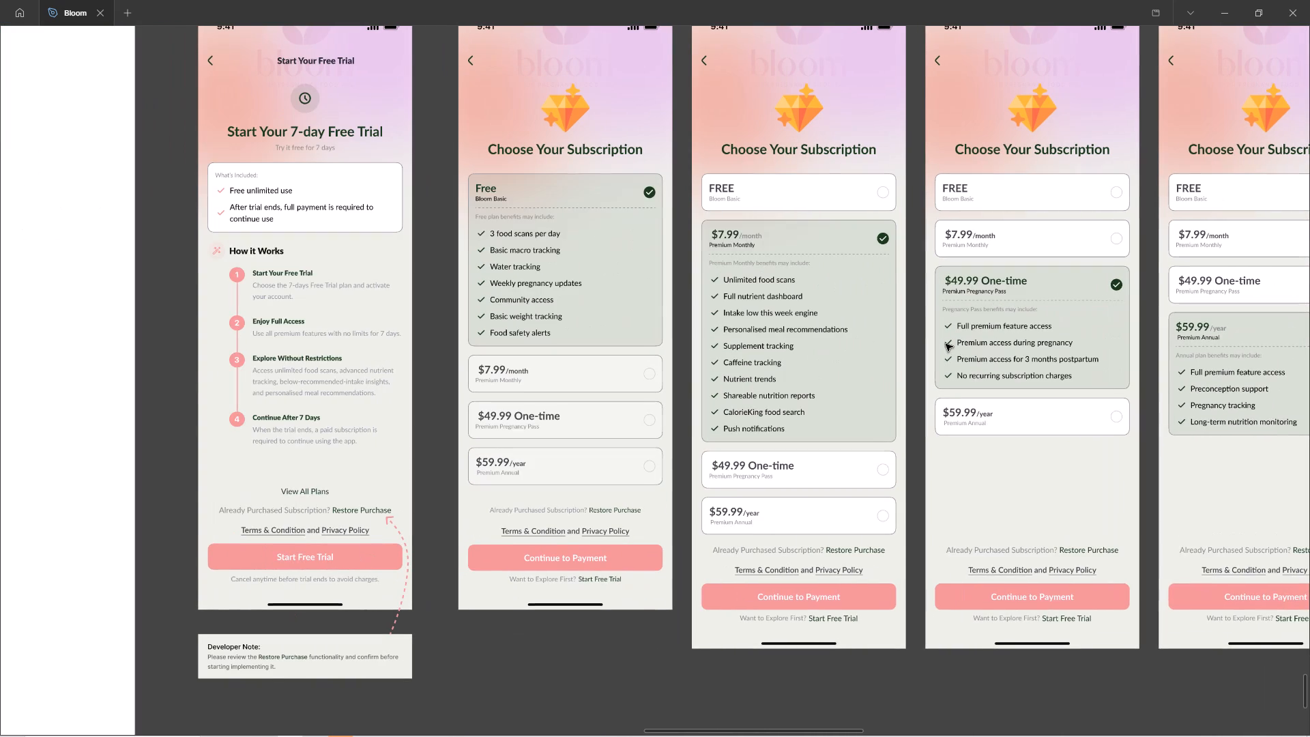
pyautogui.keyDown('shift'); pyautogui.scroll(1, 946, 344); pyautogui.keyUp('shift')
pyautogui.keyDown('shift'); pyautogui.scroll(-7, 946, 344); pyautogui.keyUp('shift')
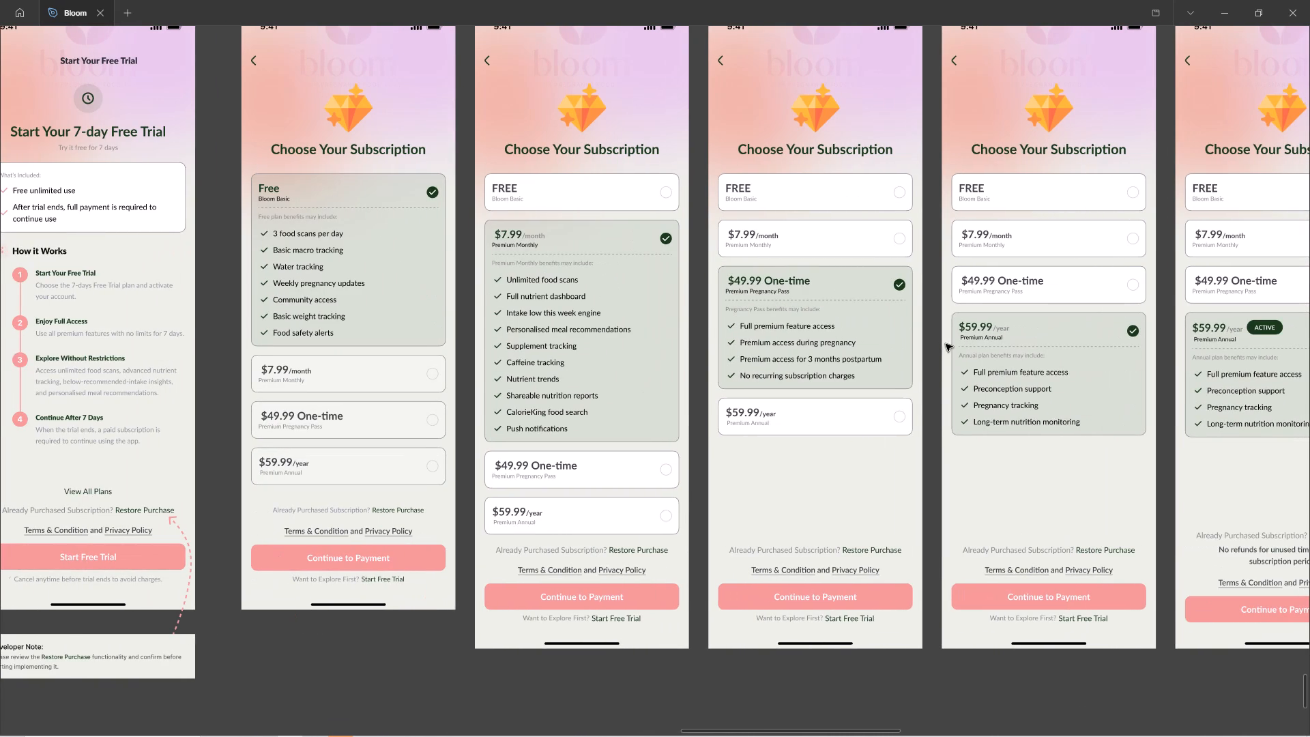
pyautogui.keyDown('shift'); pyautogui.scroll(-7, 946, 344); pyautogui.keyUp('shift')
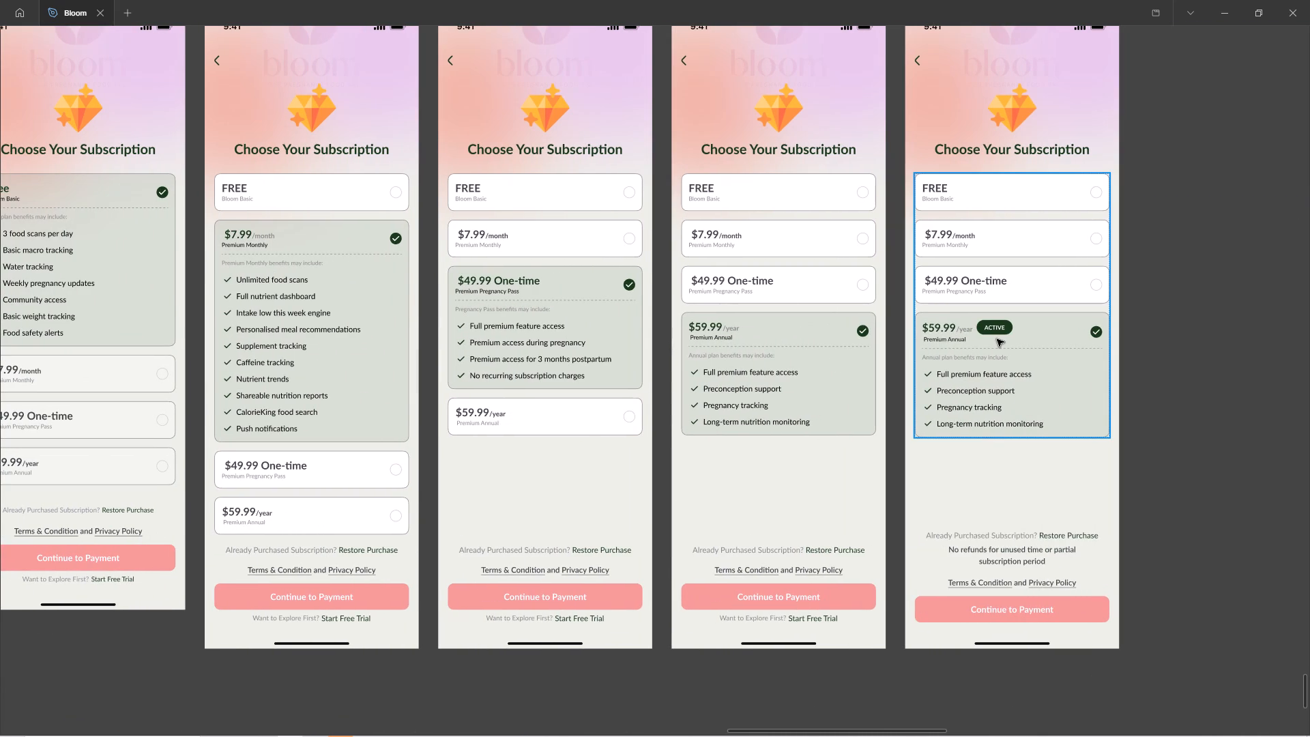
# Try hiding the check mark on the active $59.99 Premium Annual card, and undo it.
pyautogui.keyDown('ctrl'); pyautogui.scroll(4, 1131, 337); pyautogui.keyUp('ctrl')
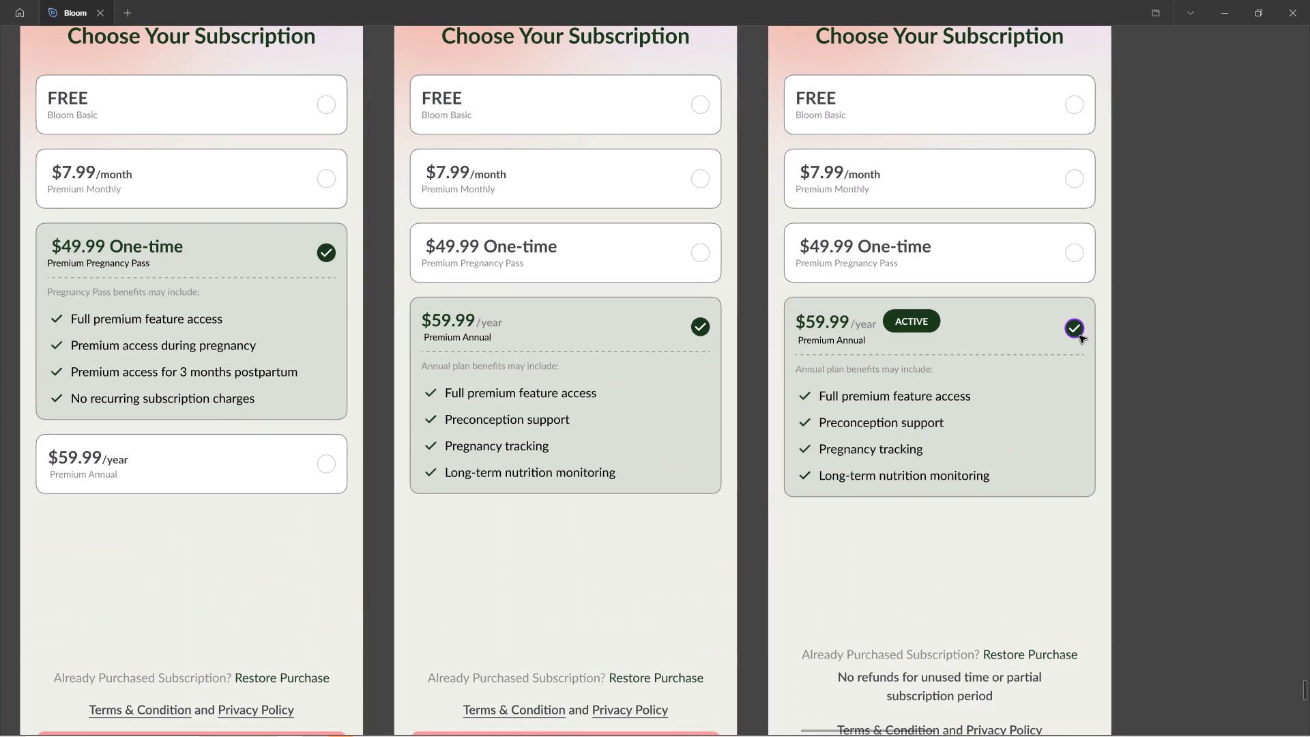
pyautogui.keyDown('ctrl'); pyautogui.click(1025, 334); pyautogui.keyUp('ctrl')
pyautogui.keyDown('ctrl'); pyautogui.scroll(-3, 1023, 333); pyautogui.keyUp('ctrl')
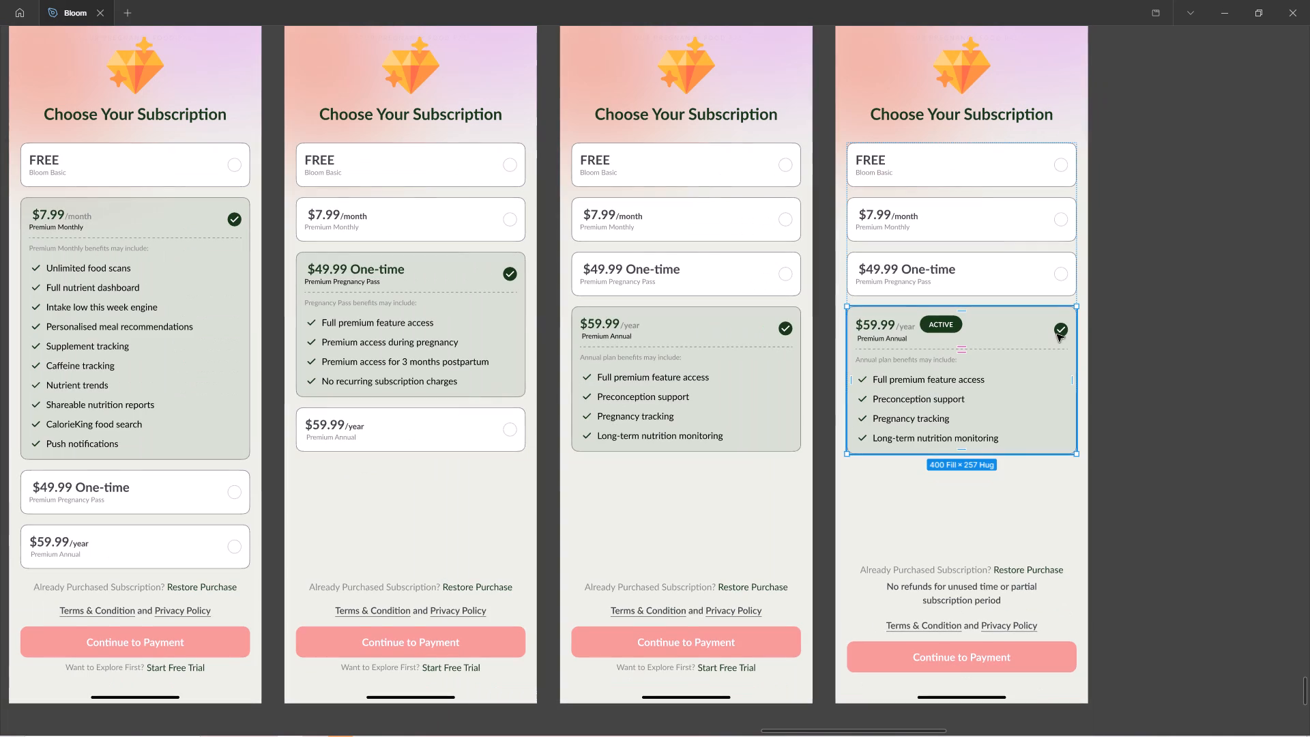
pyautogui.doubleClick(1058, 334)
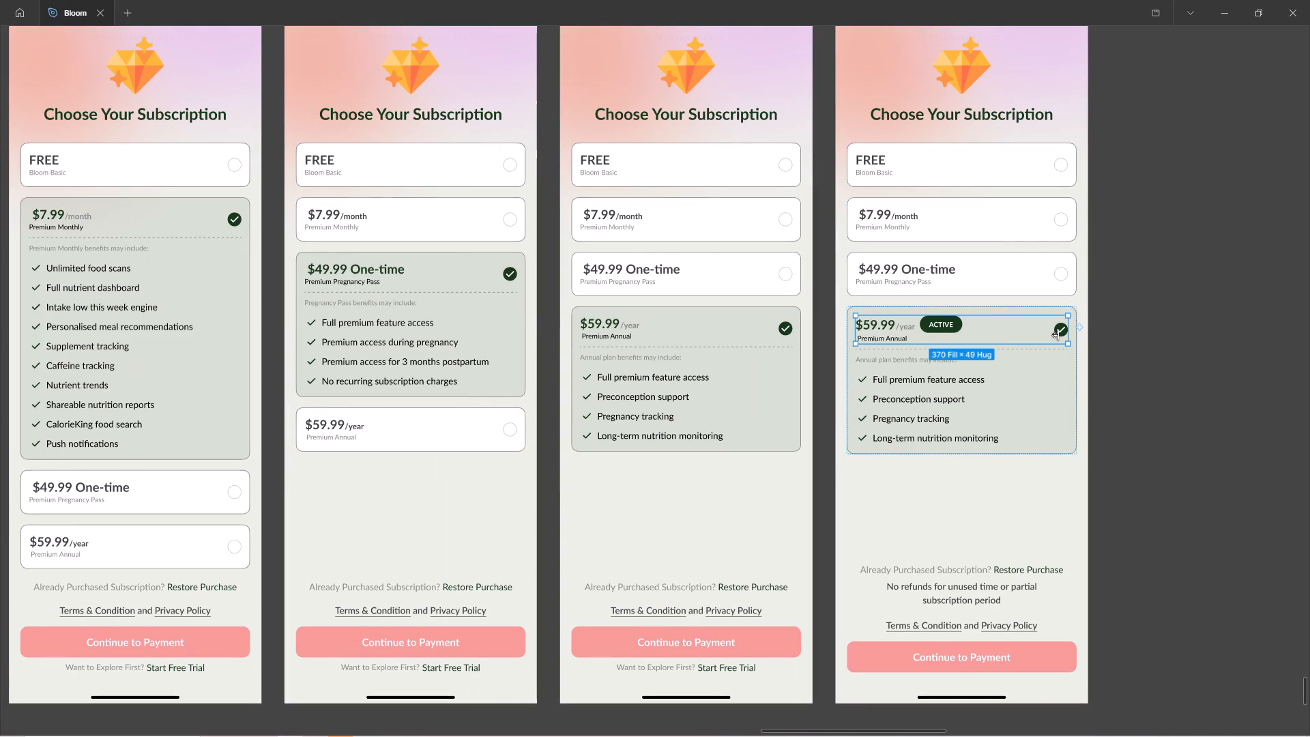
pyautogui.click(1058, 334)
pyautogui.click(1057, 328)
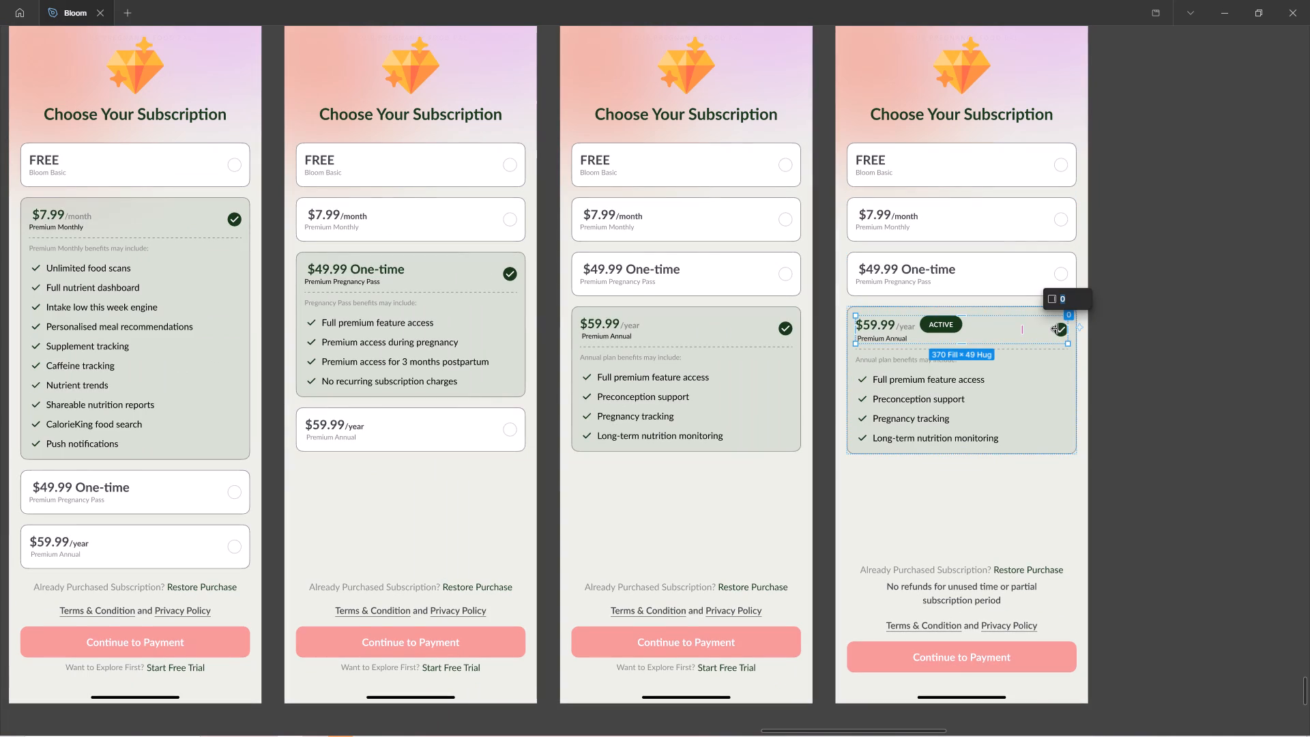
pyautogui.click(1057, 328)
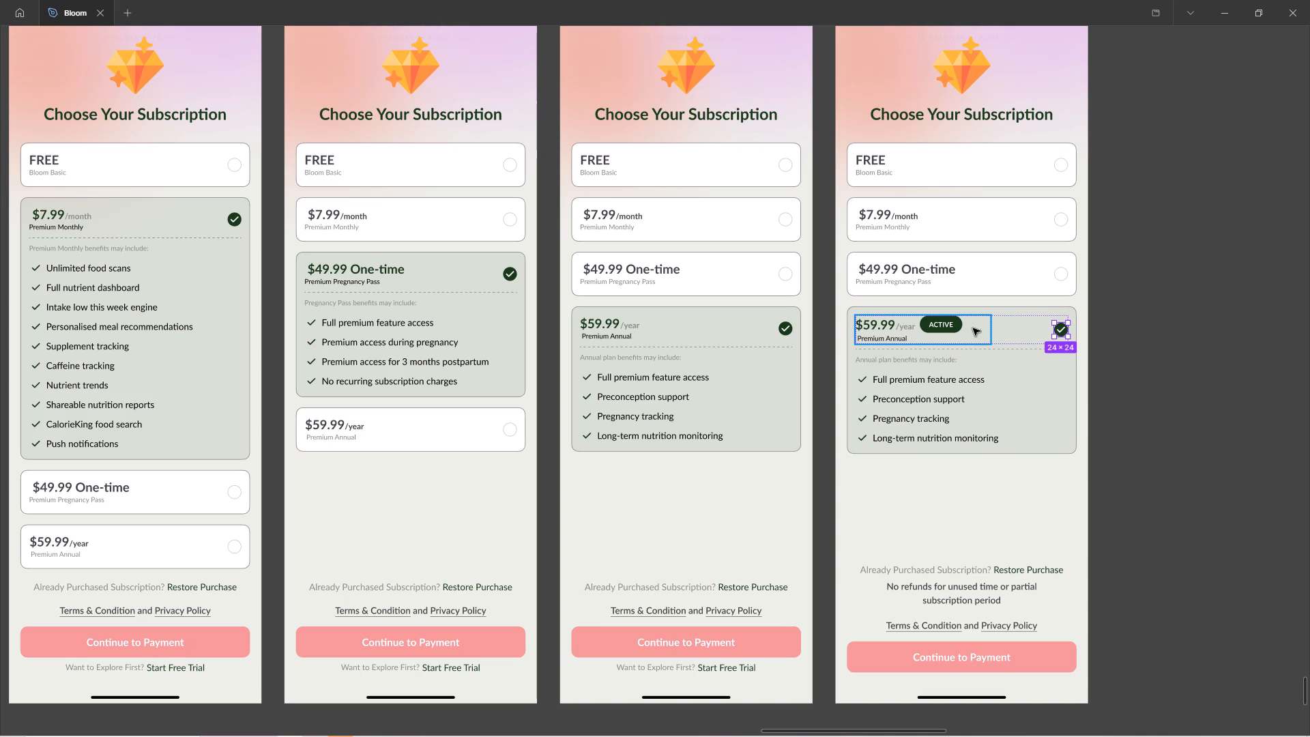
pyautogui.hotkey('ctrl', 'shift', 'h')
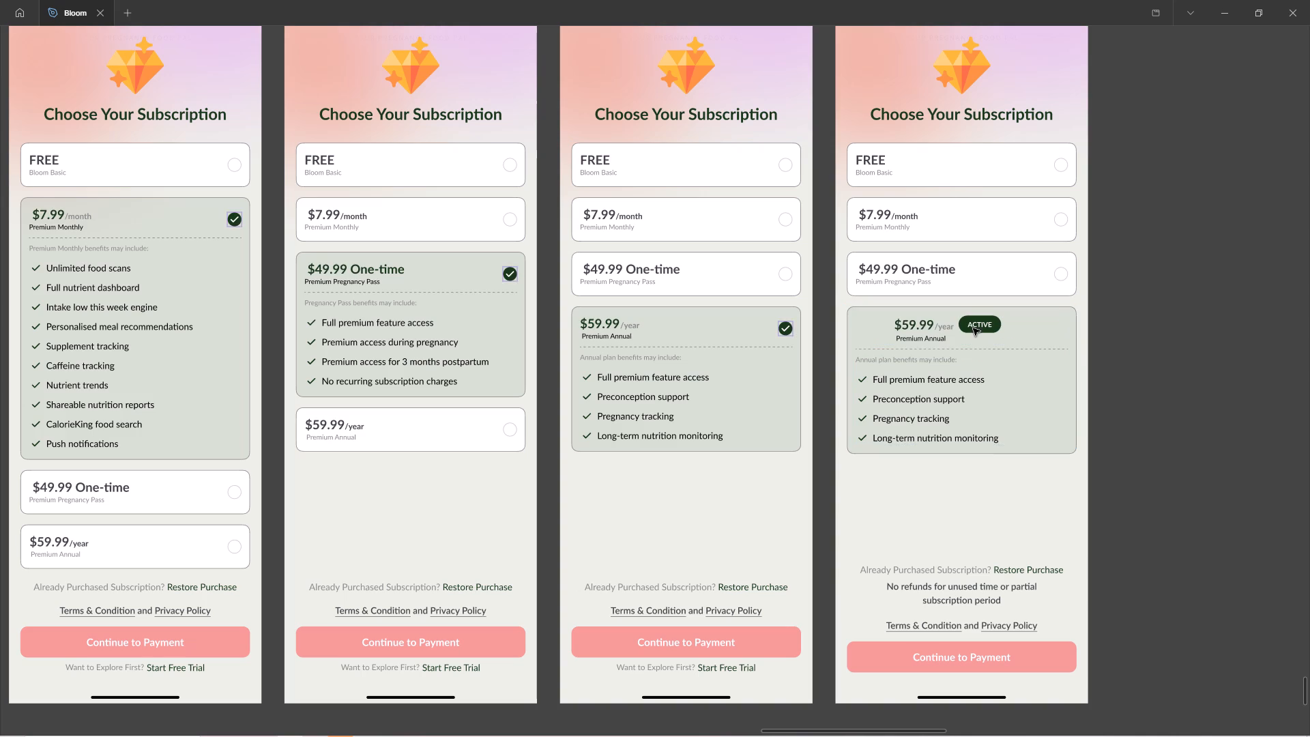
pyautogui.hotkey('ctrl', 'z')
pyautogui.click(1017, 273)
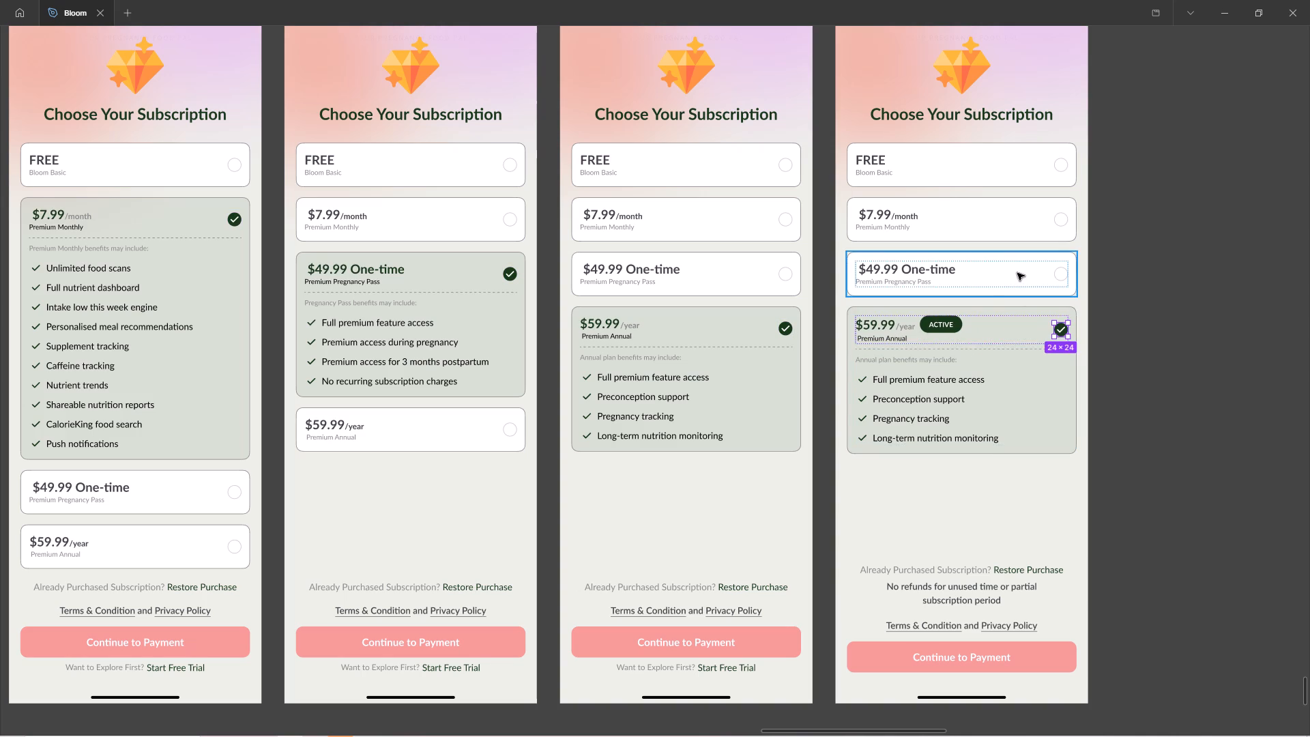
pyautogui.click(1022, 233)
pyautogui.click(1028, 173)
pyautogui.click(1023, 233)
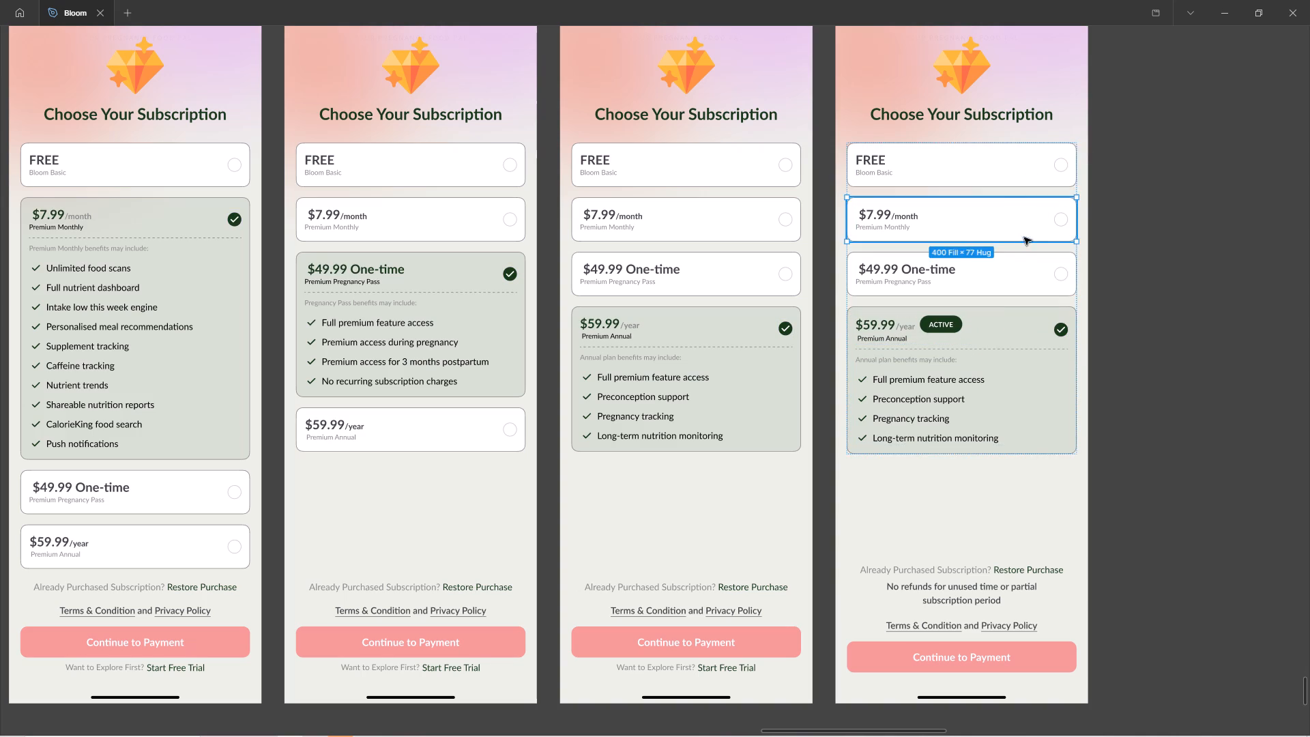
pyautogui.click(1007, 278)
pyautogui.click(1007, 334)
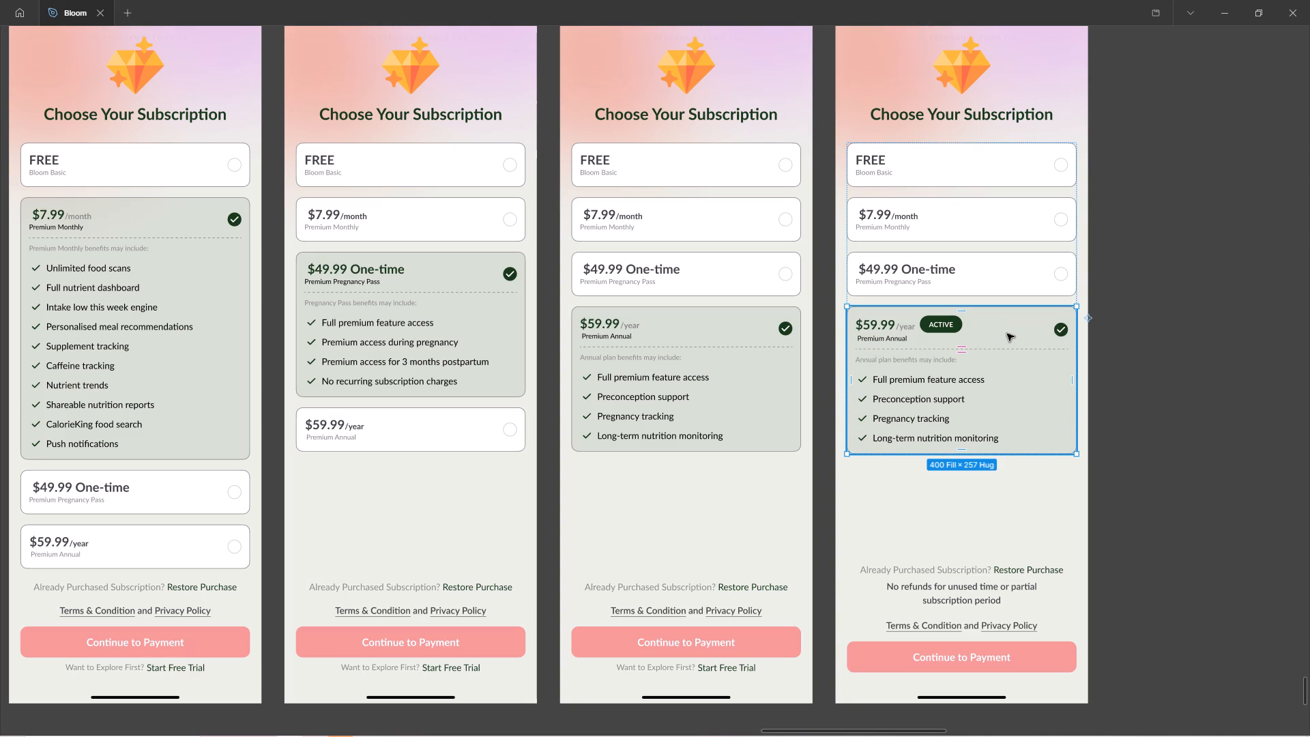
# Hide the check mark in the header row of the active $59.99 Premium Annual card.
pyautogui.doubleClick(1064, 335)
pyautogui.doubleClick(1056, 331)
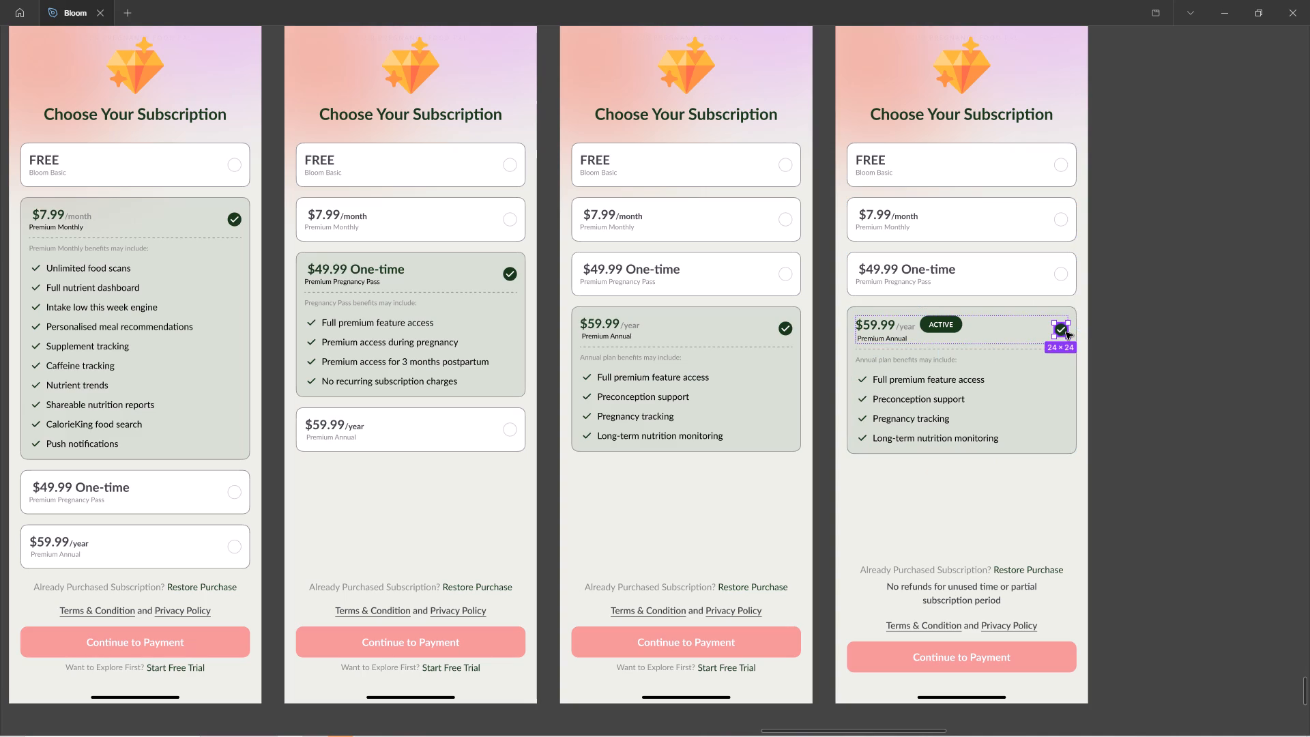
pyautogui.hotkey('ctrl', 'shift', 'h')
# Restore the interface and align the active card's header row contents left-centre, packed with a fixed gap of 18.
pyautogui.click(1025, 324)
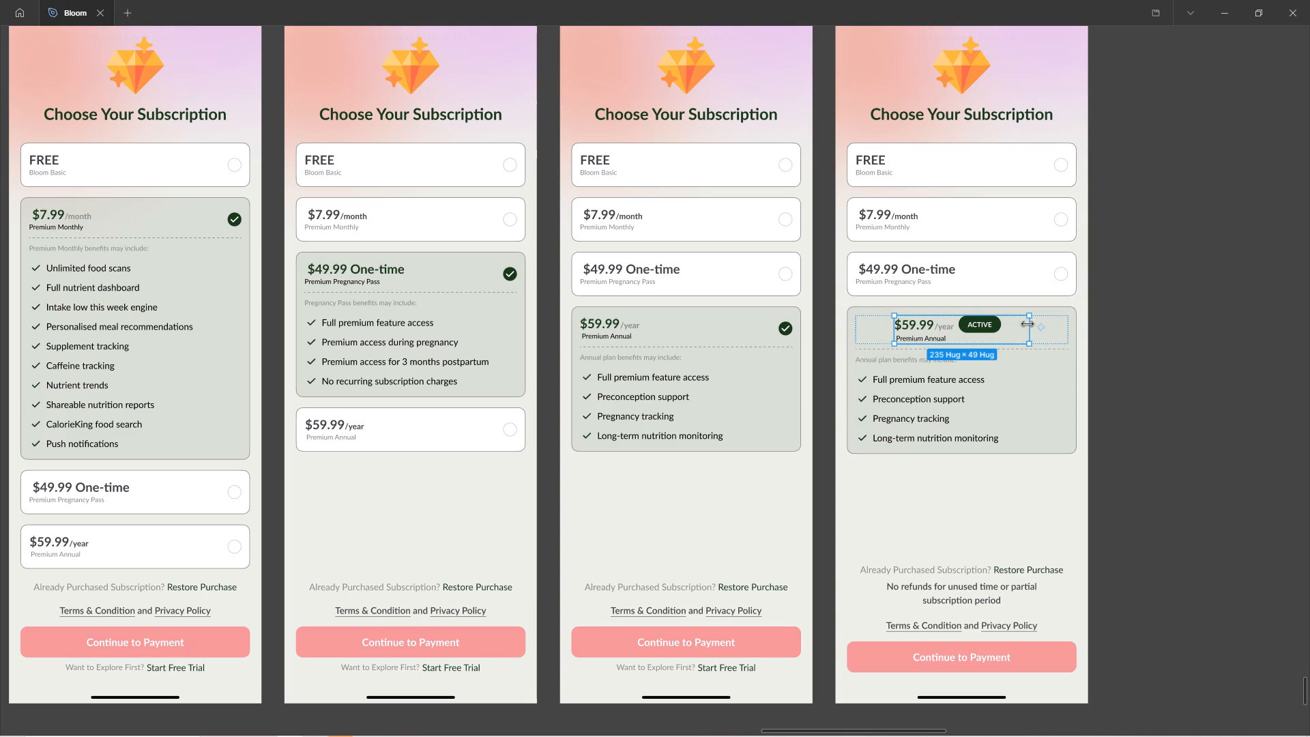
pyautogui.click(1059, 328)
pyautogui.hotkey('ctrl', '\\')
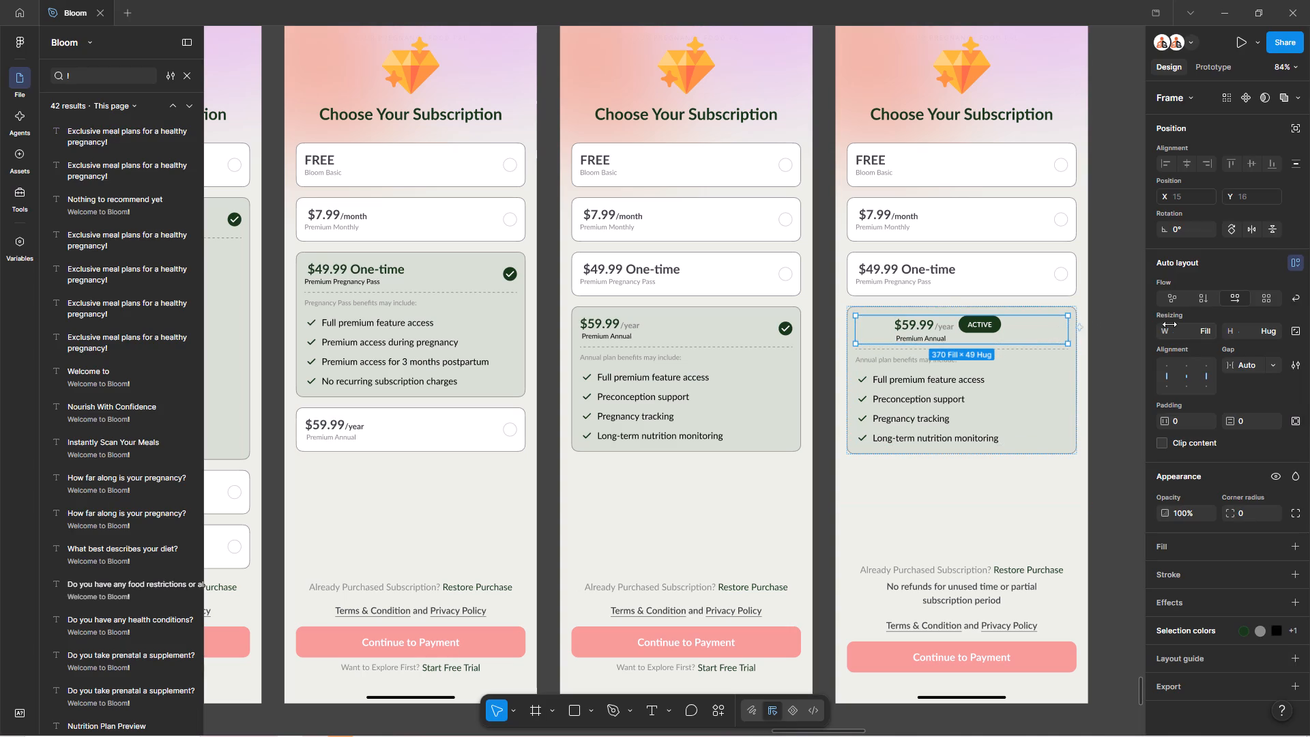
pyautogui.doubleClick(1167, 377)
pyautogui.click(1145, 340)
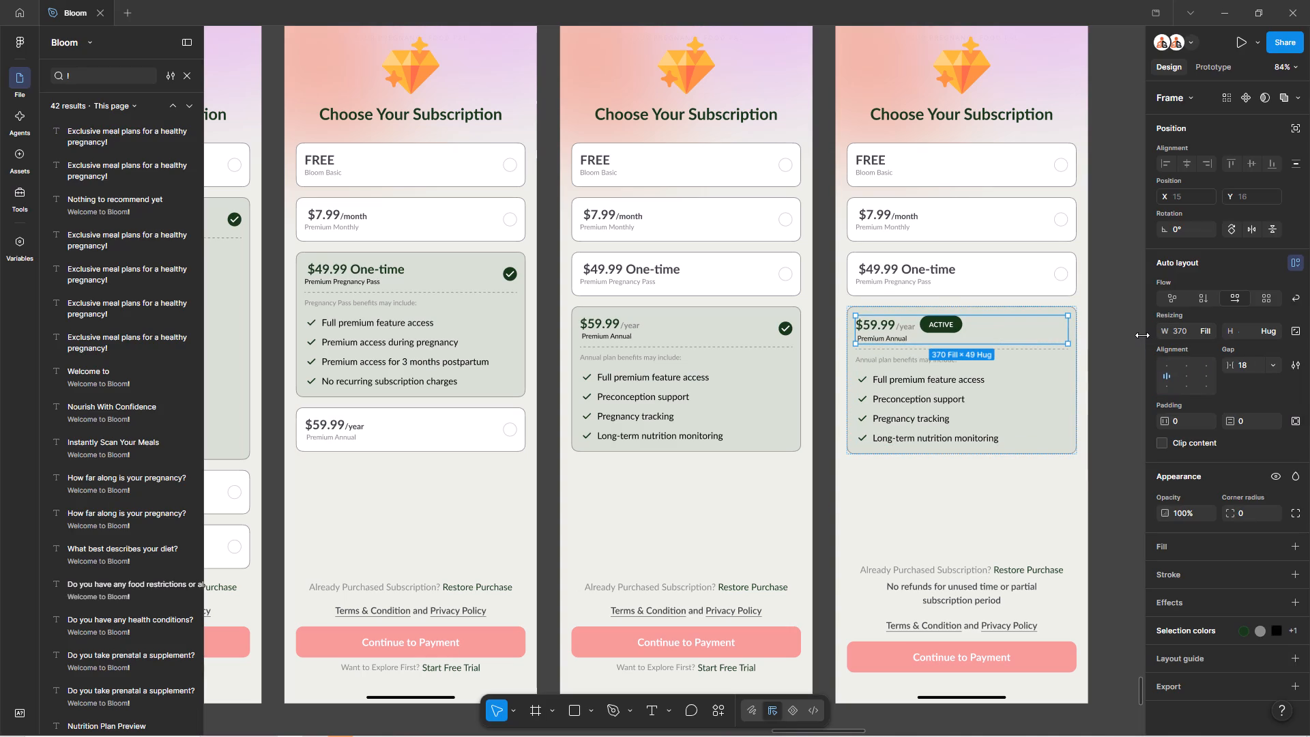
pyautogui.click(1125, 315)
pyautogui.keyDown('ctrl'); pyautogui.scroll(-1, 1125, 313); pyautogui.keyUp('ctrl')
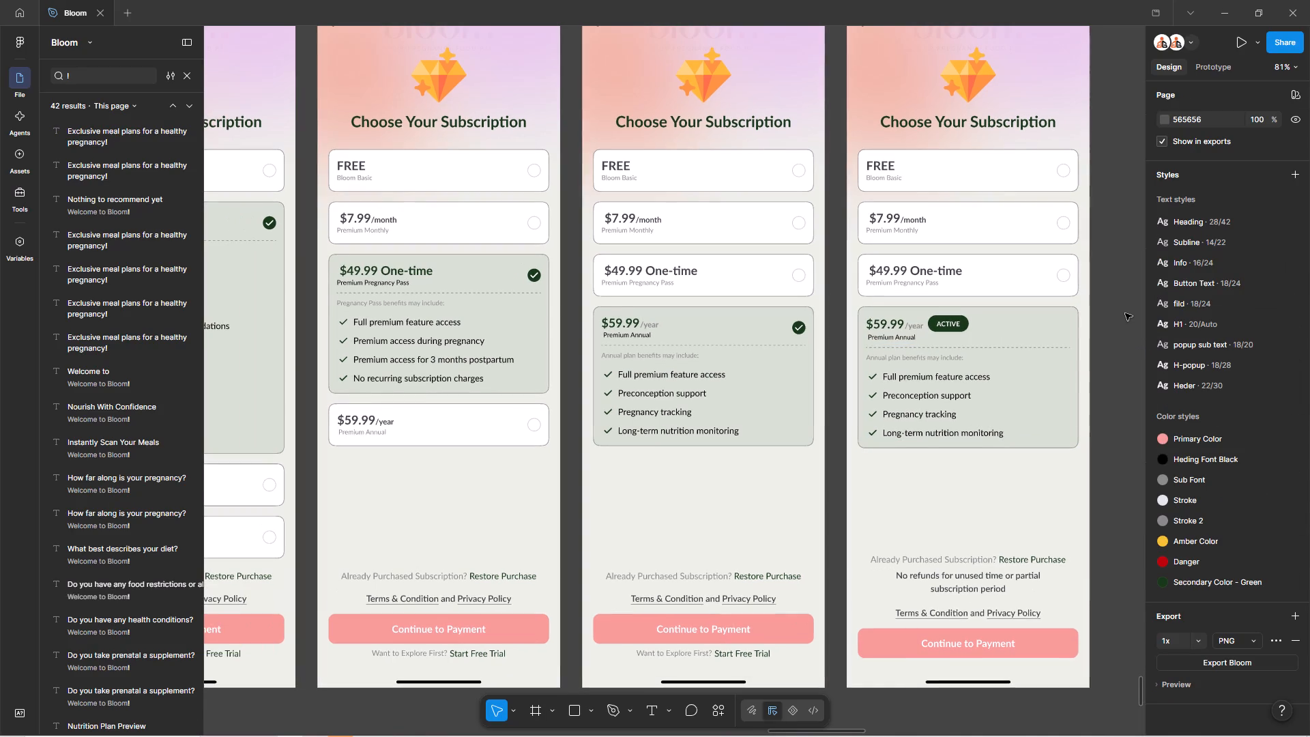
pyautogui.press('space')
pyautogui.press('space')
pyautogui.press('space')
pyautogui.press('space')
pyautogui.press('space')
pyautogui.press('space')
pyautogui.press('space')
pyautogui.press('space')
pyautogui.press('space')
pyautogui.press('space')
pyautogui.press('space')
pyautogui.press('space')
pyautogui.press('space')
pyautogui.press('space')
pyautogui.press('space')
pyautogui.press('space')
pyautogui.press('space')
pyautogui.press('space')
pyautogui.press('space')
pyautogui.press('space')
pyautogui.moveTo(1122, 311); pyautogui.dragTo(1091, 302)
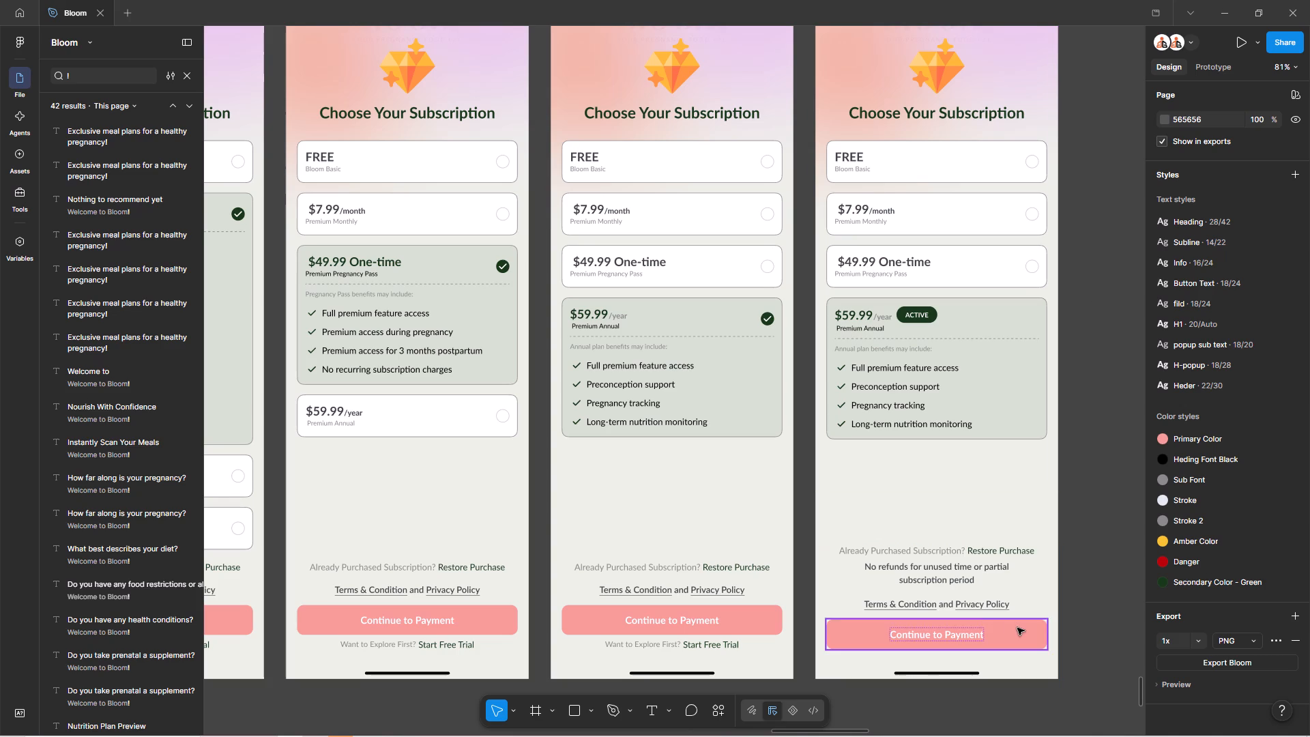
# Undo the header row alignment and the hiding of the check mark on the active $59.99 Premium Annual card.
pyautogui.keyDown('ctrl'); pyautogui.click(1018, 628); pyautogui.keyUp('ctrl')
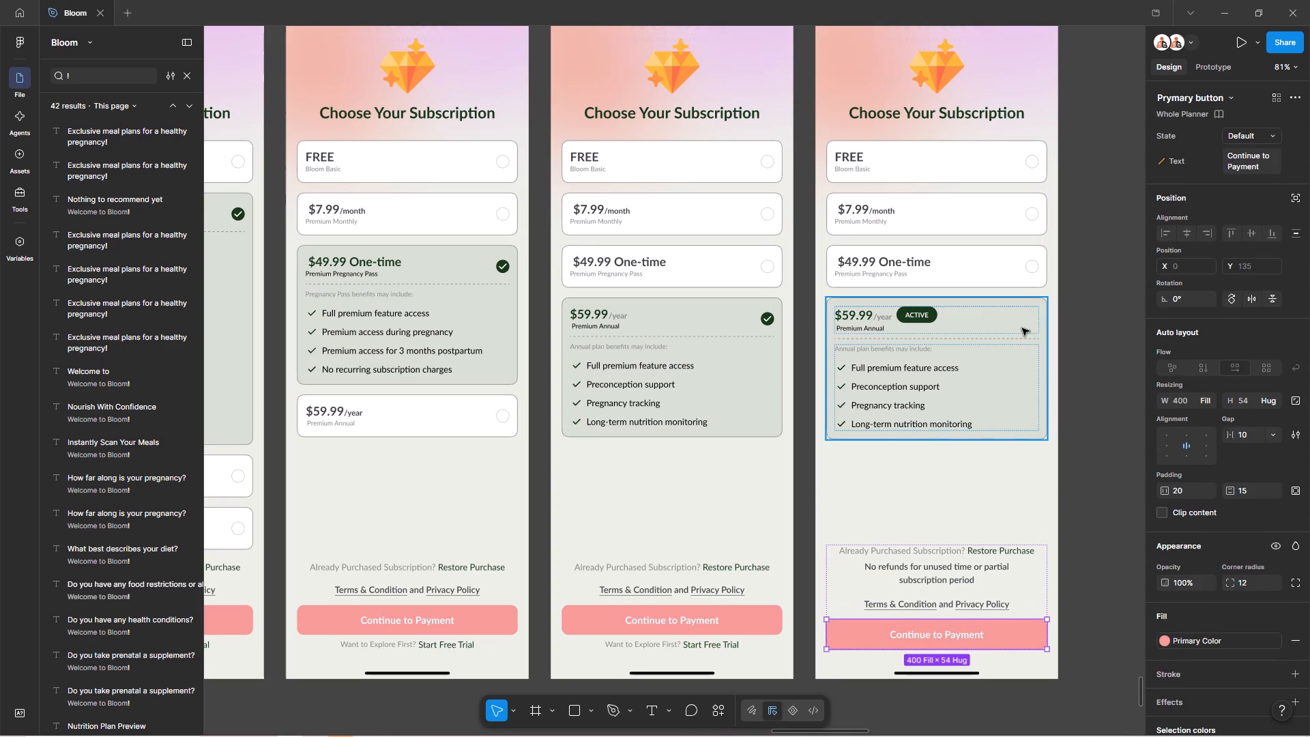
pyautogui.hotkey('ctrl', 'z')
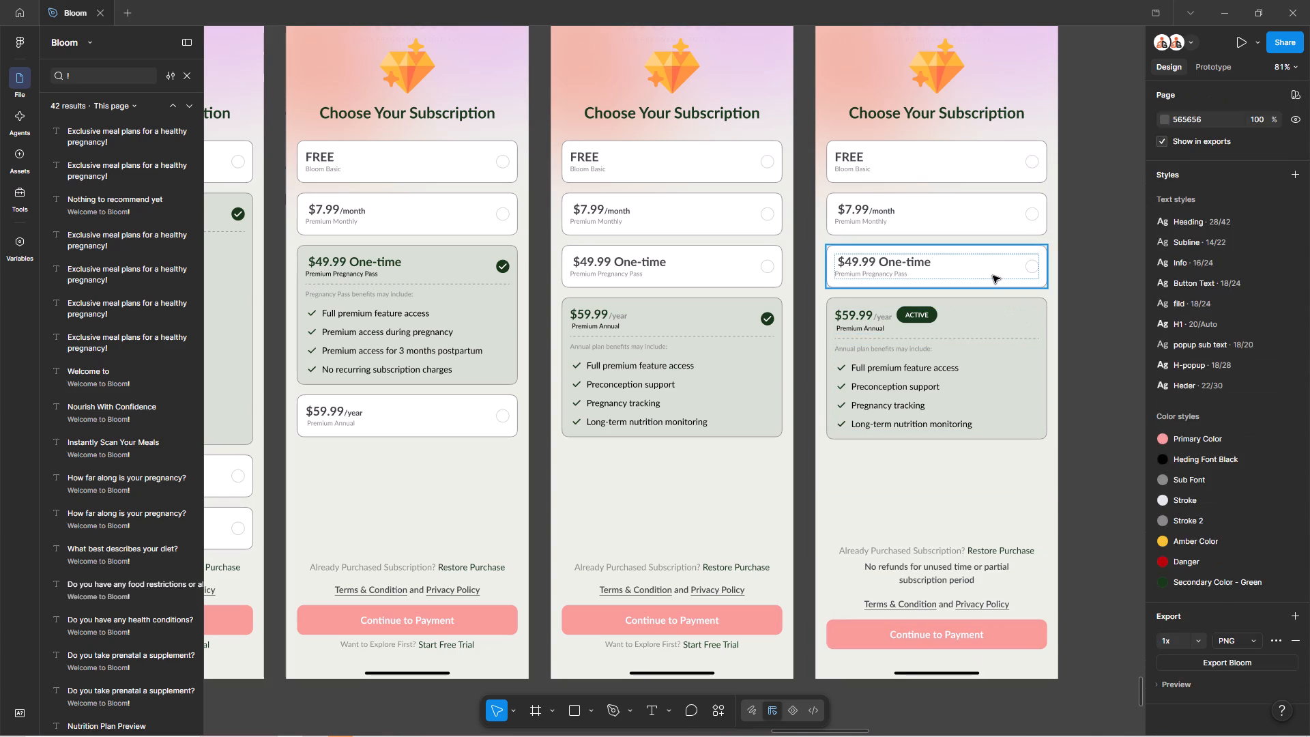
pyautogui.hotkey('ctrl', 'z')
pyautogui.hotkey('ctrl', 'z')
pyautogui.hotkey('ctrl', 'z')
pyautogui.hotkey('ctrl', 'z')
pyautogui.hotkey('ctrl', 'z')
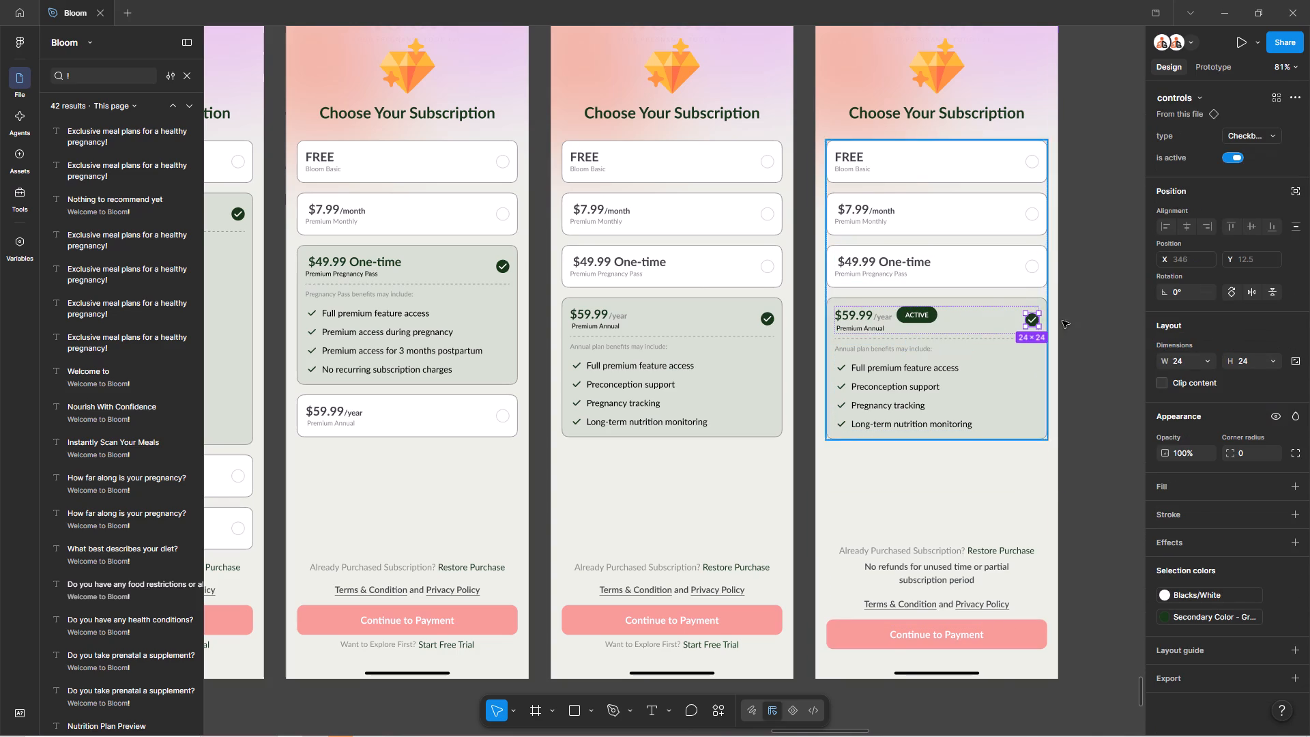
pyautogui.click(1083, 323)
pyautogui.keyDown('ctrl'); pyautogui.scroll(-2, 1083, 313); pyautogui.keyUp('ctrl')
pyautogui.keyDown('ctrl'); pyautogui.scroll(1, 1083, 313); pyautogui.keyUp('ctrl')
pyautogui.keyDown('ctrl'); pyautogui.scroll(-4, 1083, 313); pyautogui.keyUp('ctrl')
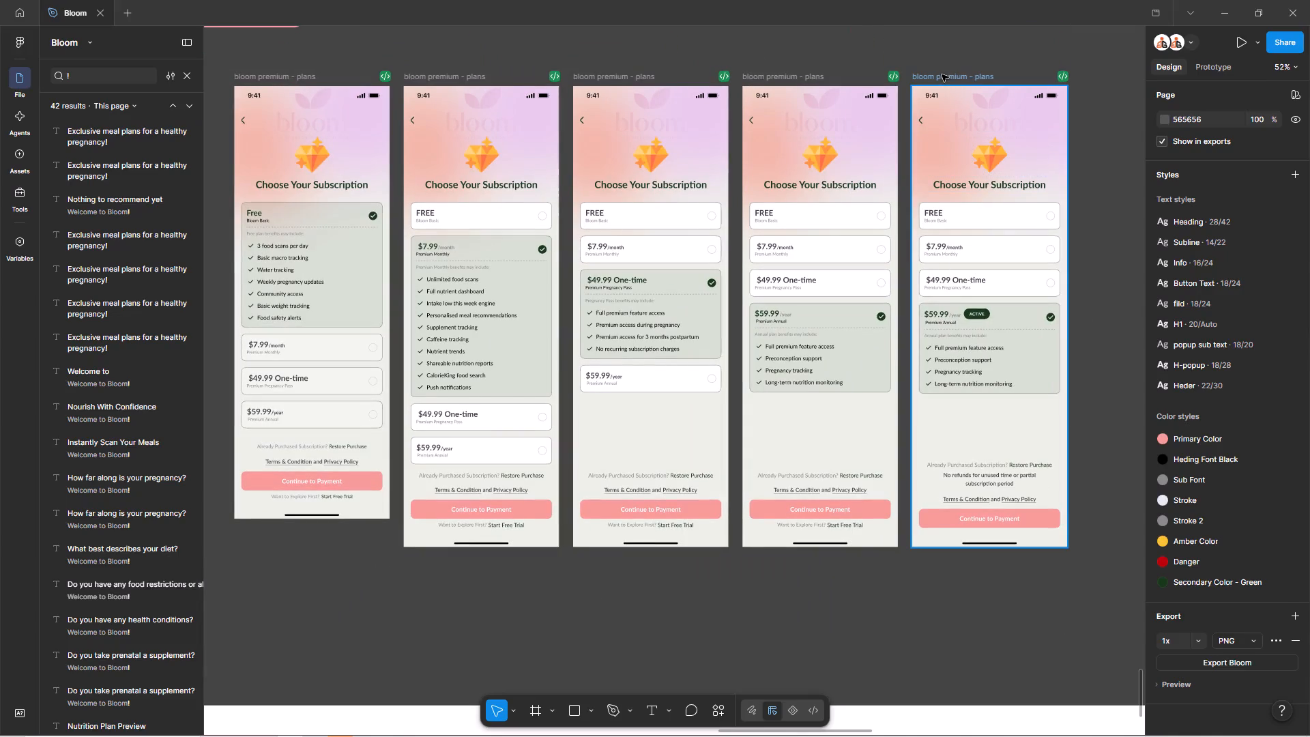
pyautogui.click(942, 74)
# Switch to the Bloom build review in Chrome and copy the defect text "Show the current plan correctly.".
pyautogui.hotkey('alt', 'Tab')
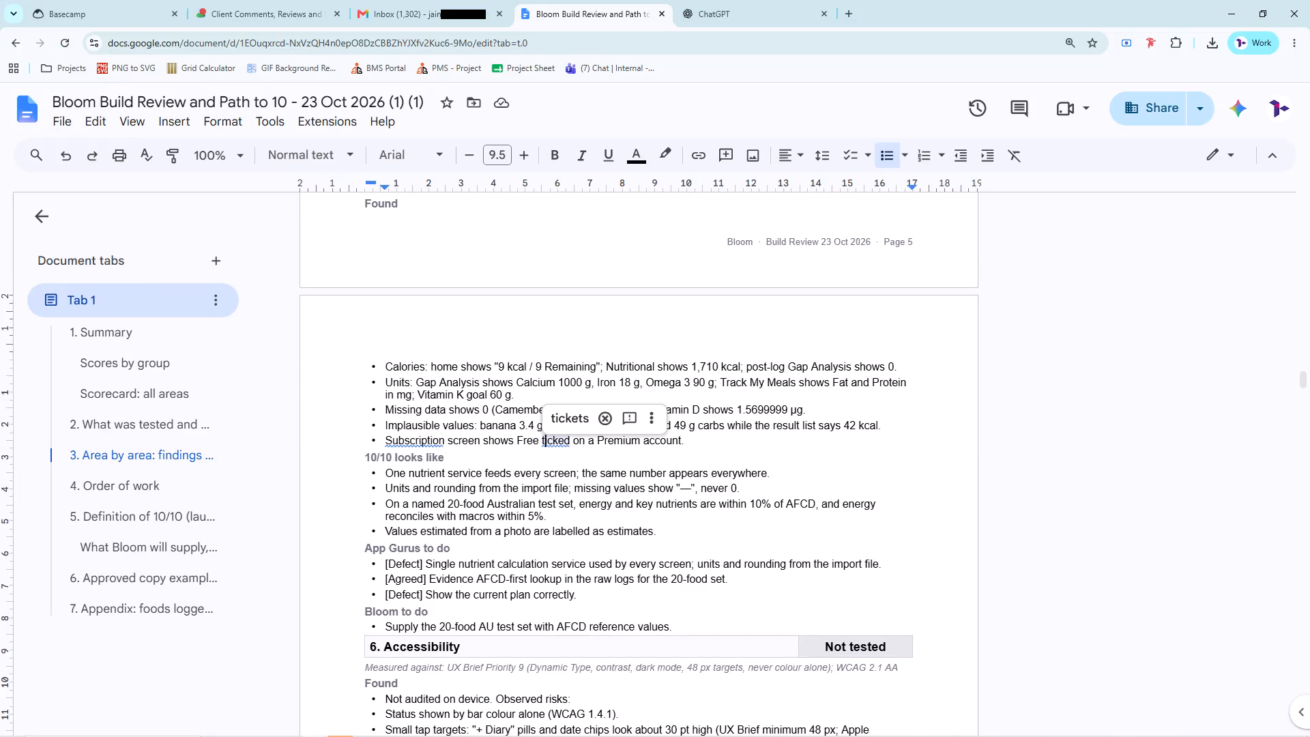
pyautogui.click(555, 453)
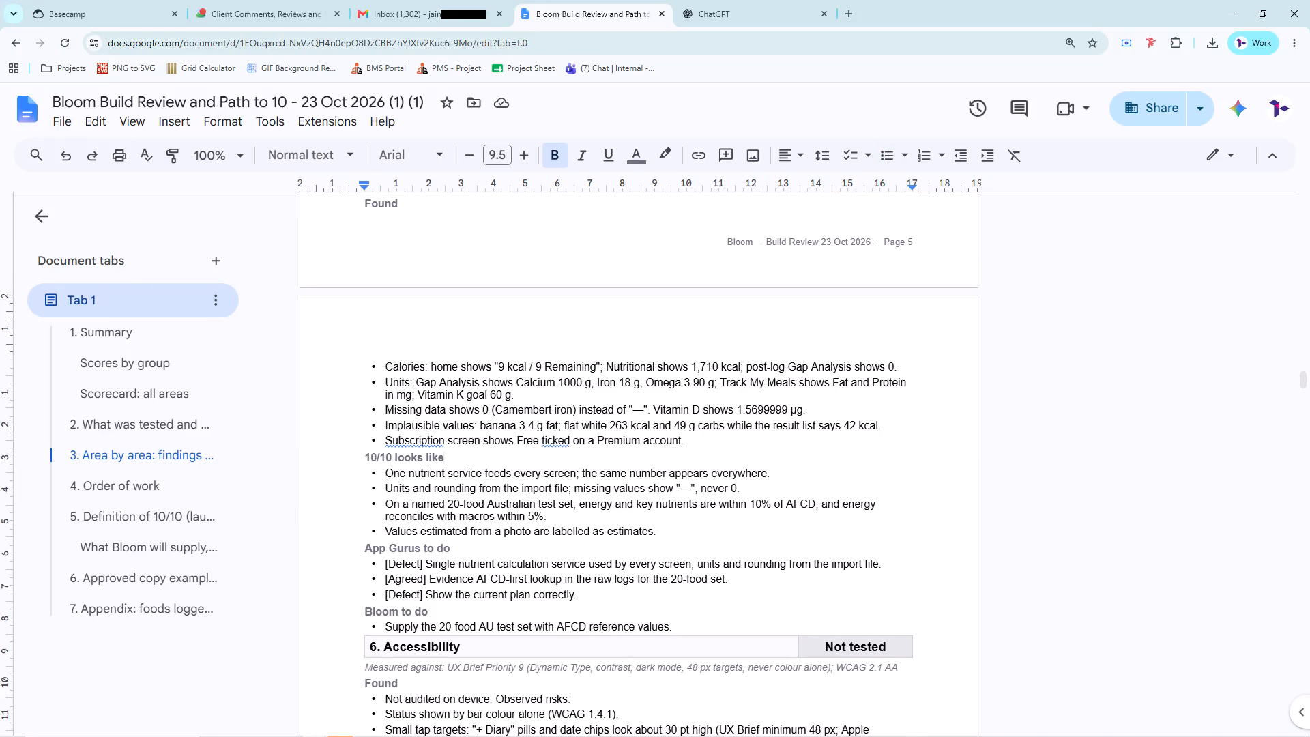
pyautogui.moveTo(583, 596); pyautogui.dragTo(430, 601)
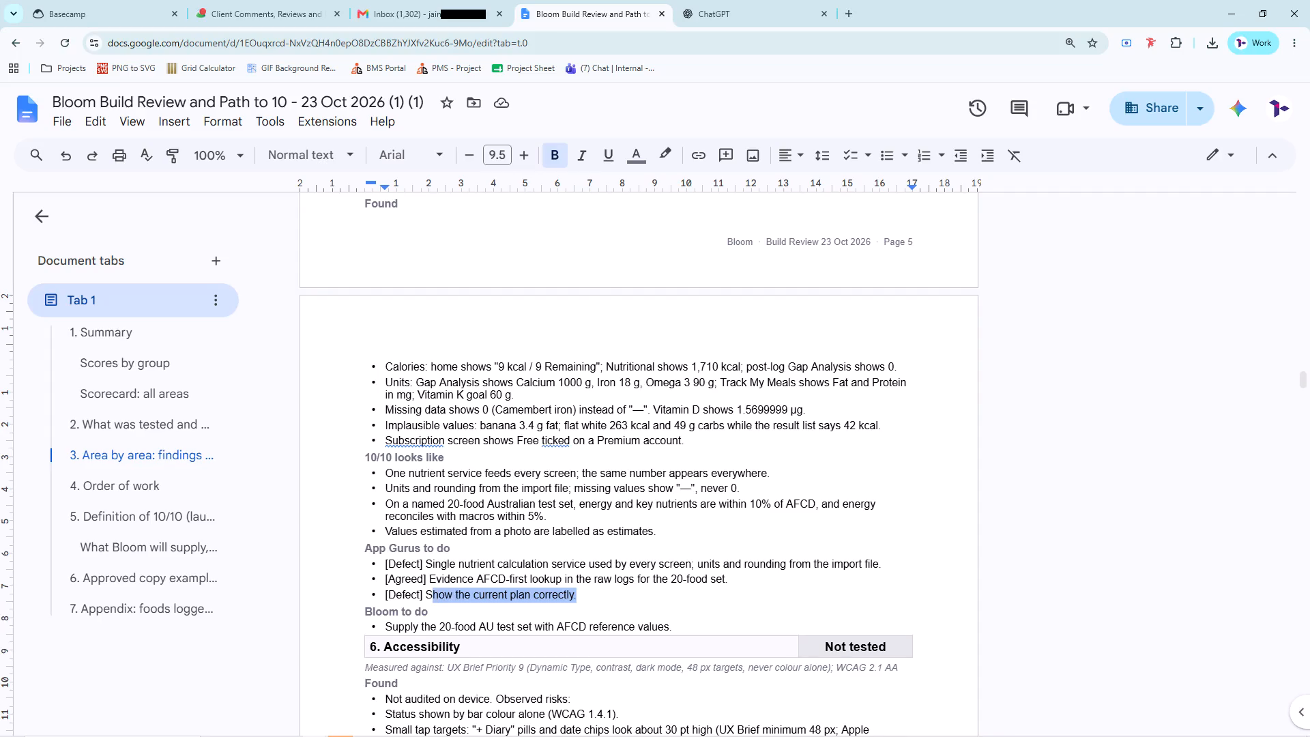
pyautogui.moveTo(430, 601); pyautogui.dragTo(424, 601)
pyautogui.hotkey('ctrl', 'c')
# Return to the build review and select the finding "Subscription screen shows Free ticked on a Premium account.".
pyautogui.hotkey('alt', 'Tab')
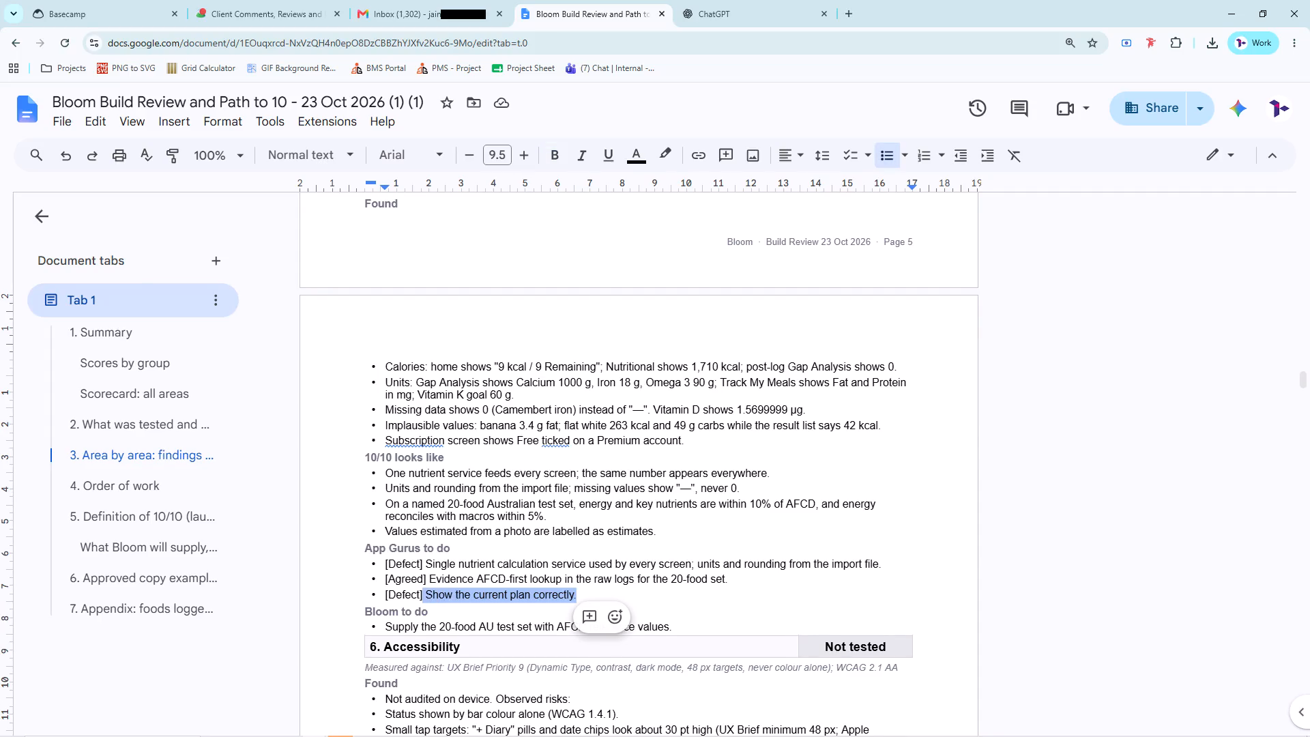
pyautogui.hotkey('alt', 'Tab')
pyautogui.hotkey('alt', 'Tab')
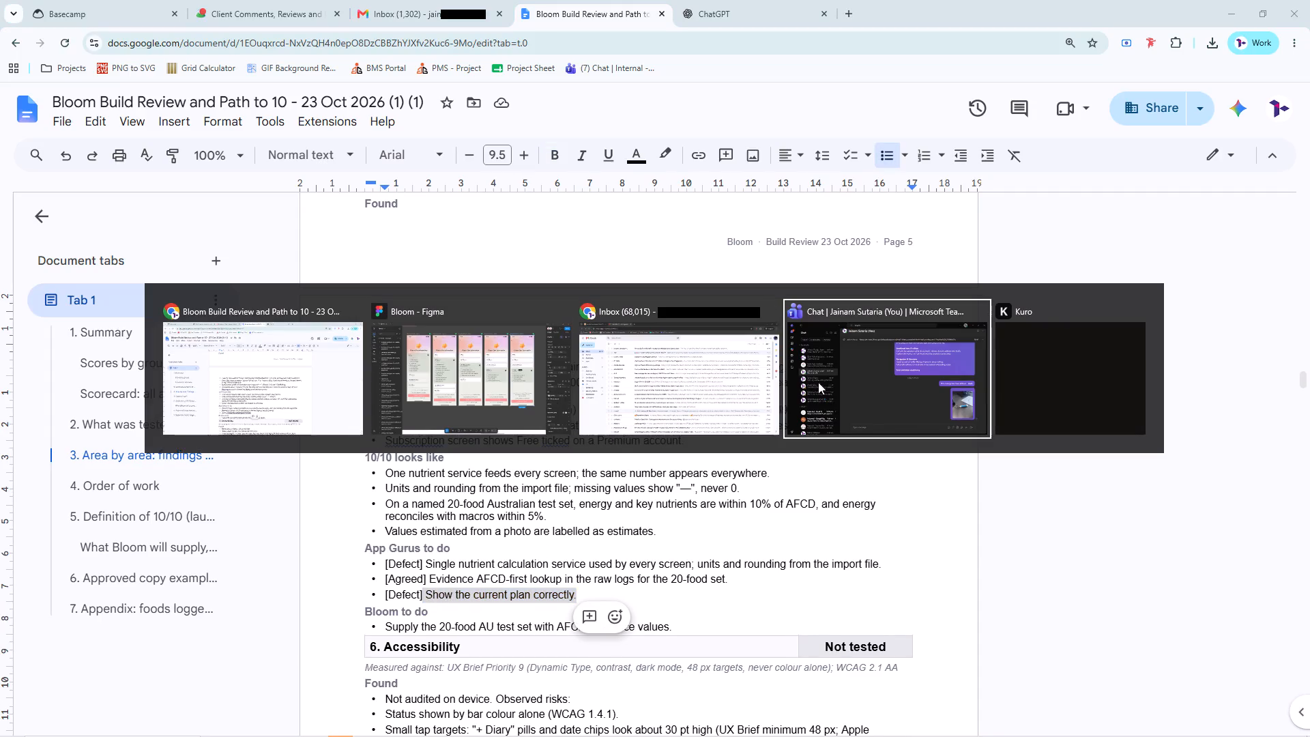
pyautogui.keyDown('alt'); pyautogui.click(341, 349); pyautogui.keyUp('alt')
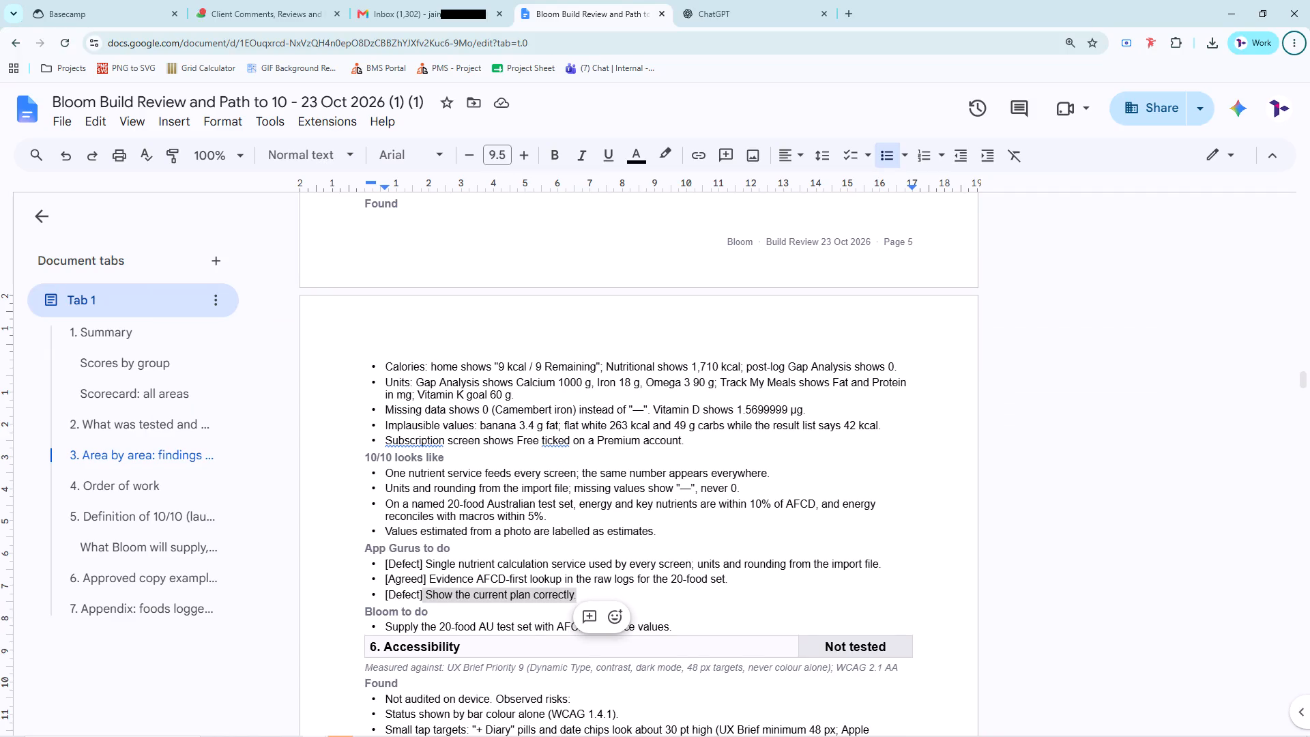
pyautogui.moveTo(691, 439); pyautogui.dragTo(386, 439)
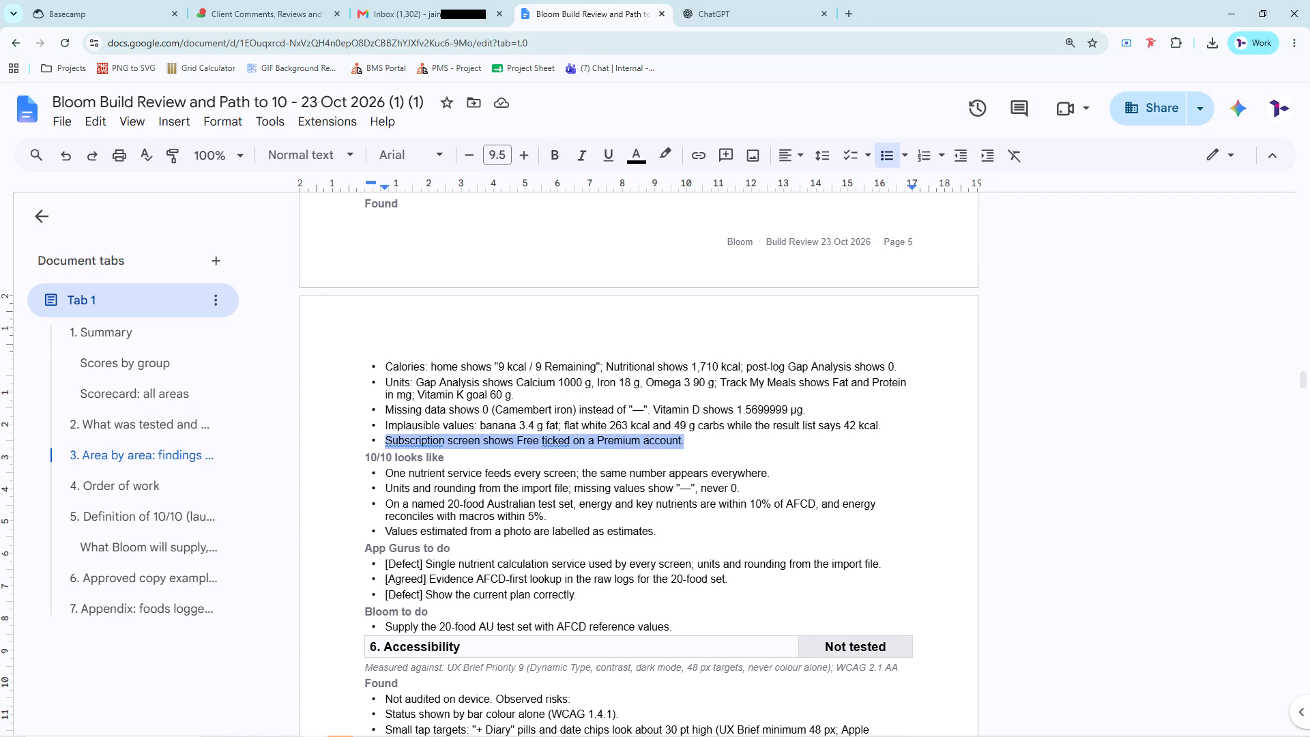
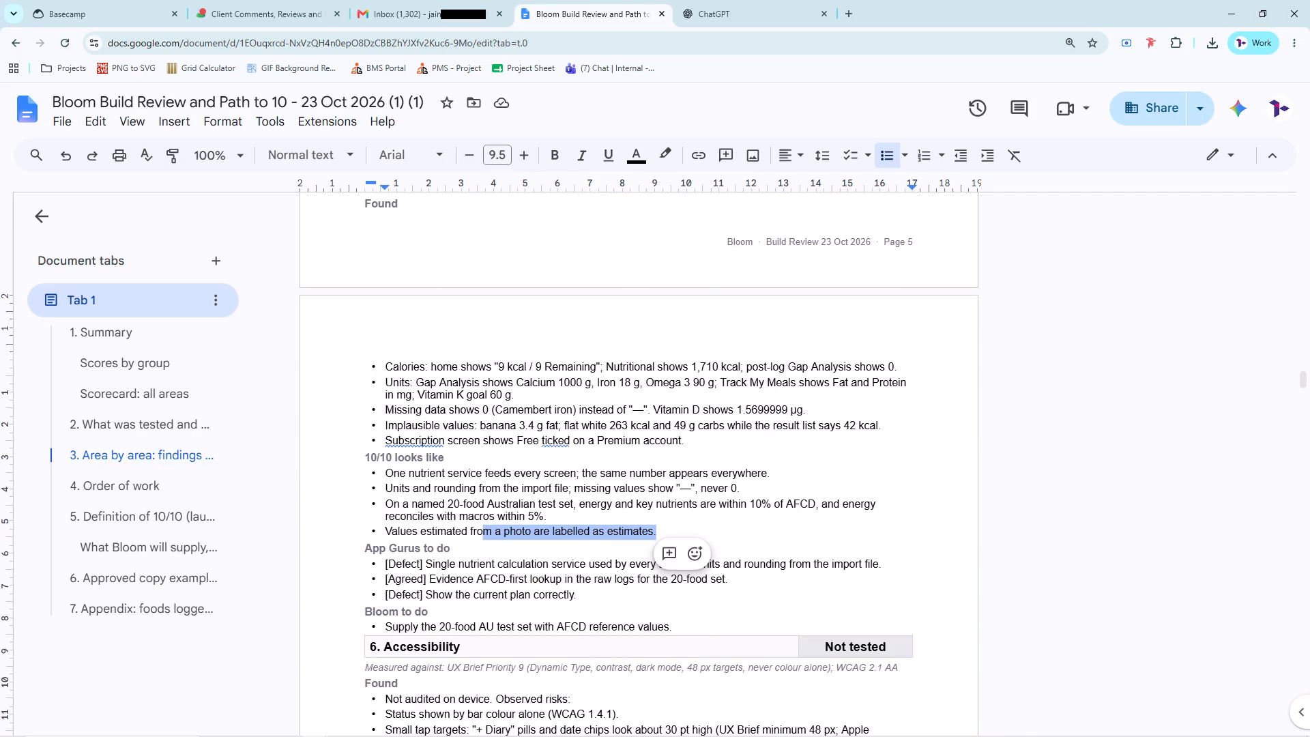
# Highlight the App Gurus to-do item "[Defect] Show the current plan correctly." in the build review.
pyautogui.moveTo(578, 596); pyautogui.dragTo(392, 592)
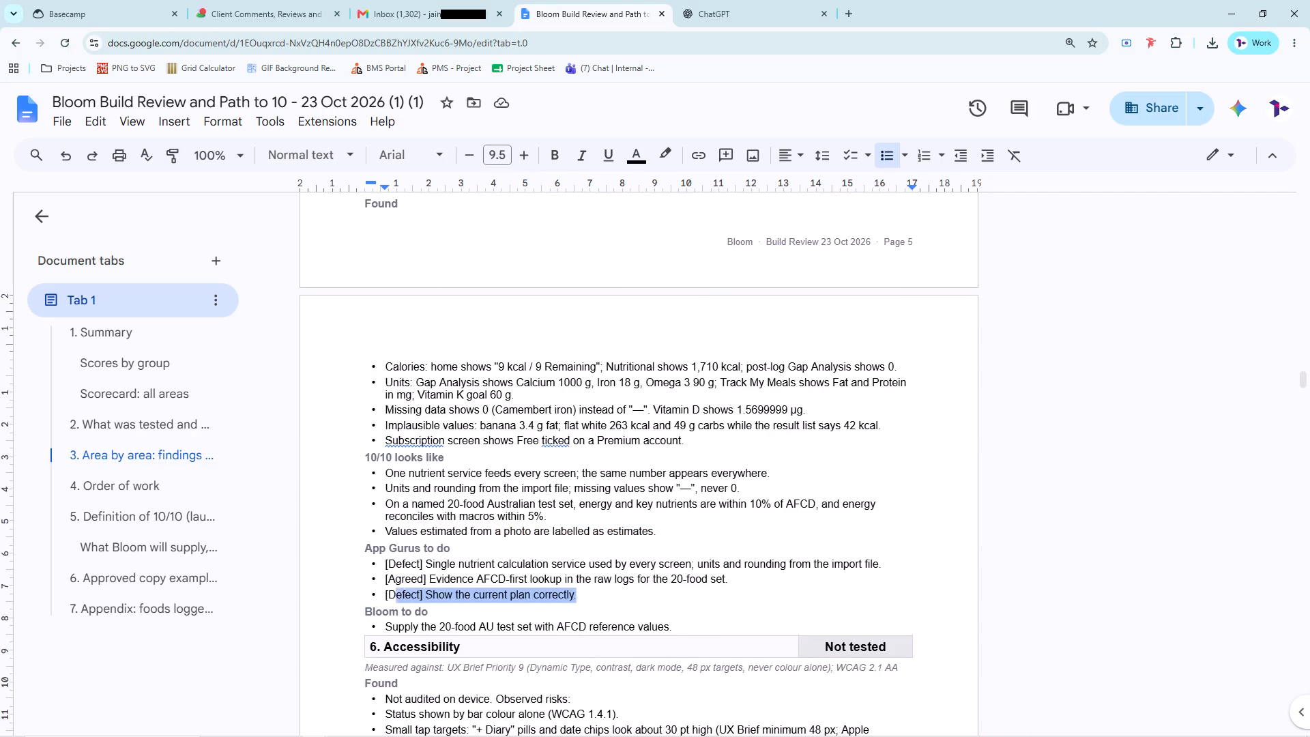
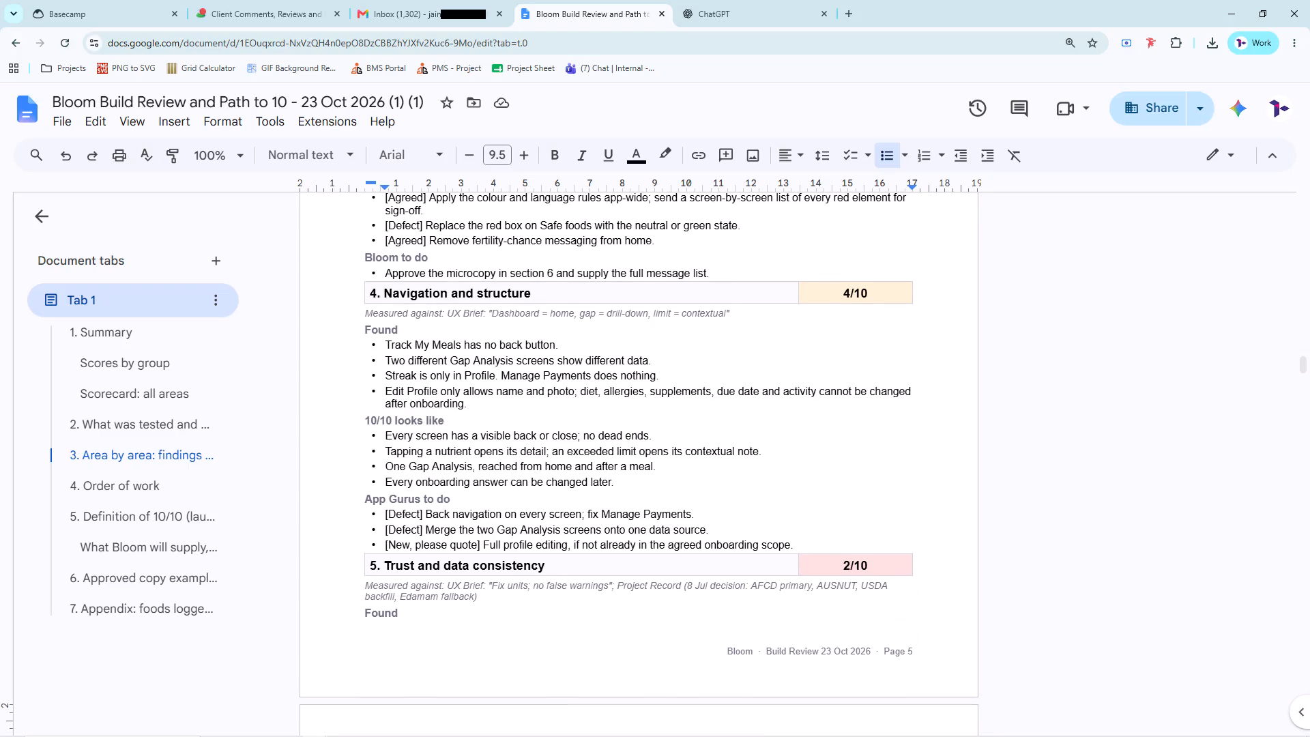
# Select the "New, please quote" tag on the full profile editing to-do under Navigation and structure.
pyautogui.moveTo(478, 545); pyautogui.dragTo(389, 540)
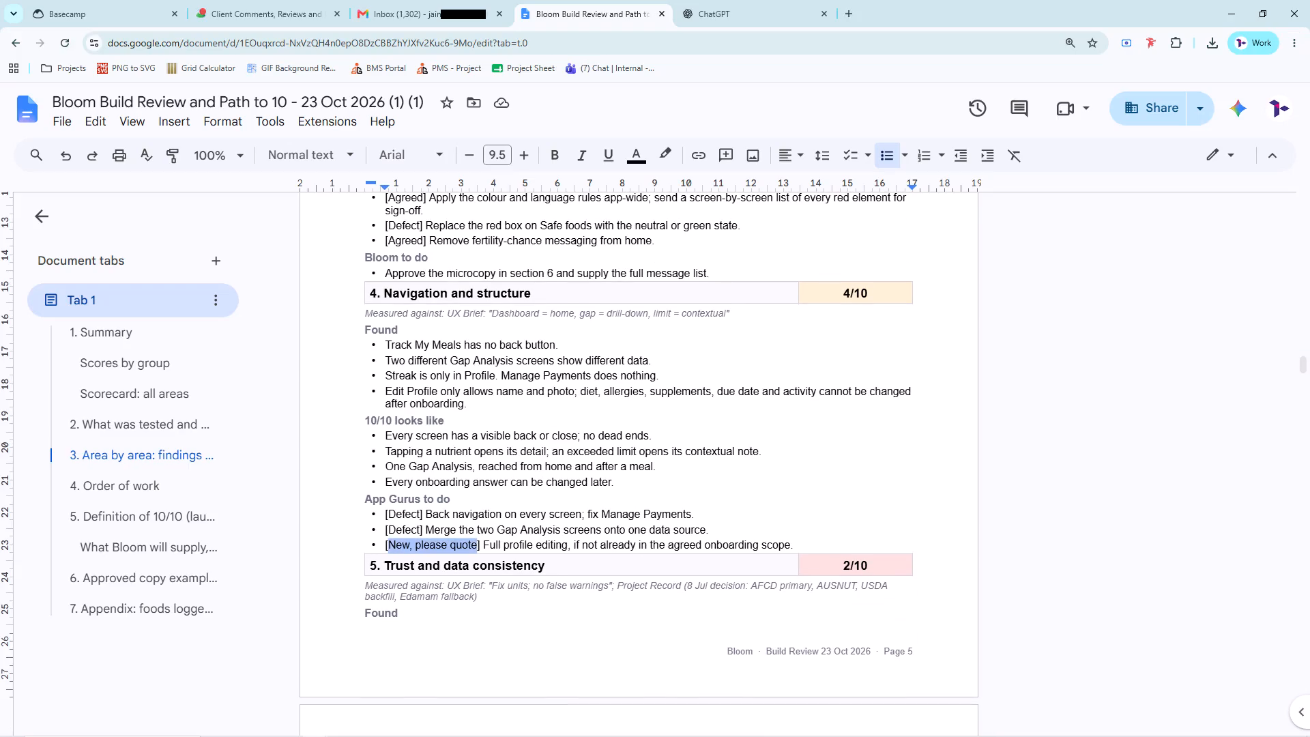
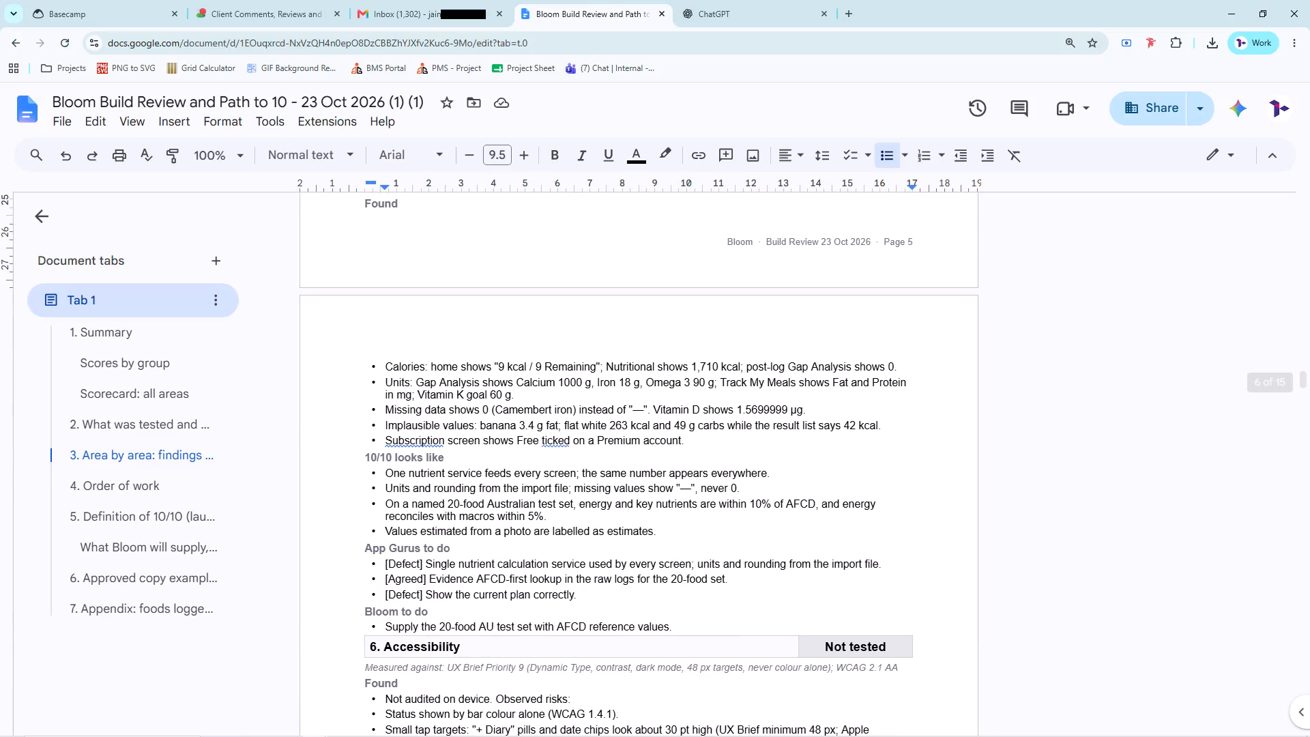
# Review the findings and to-do items in the Accessibility and the Onboarding and first day sections of the build review.
pyautogui.scroll(-2, 524, 502)
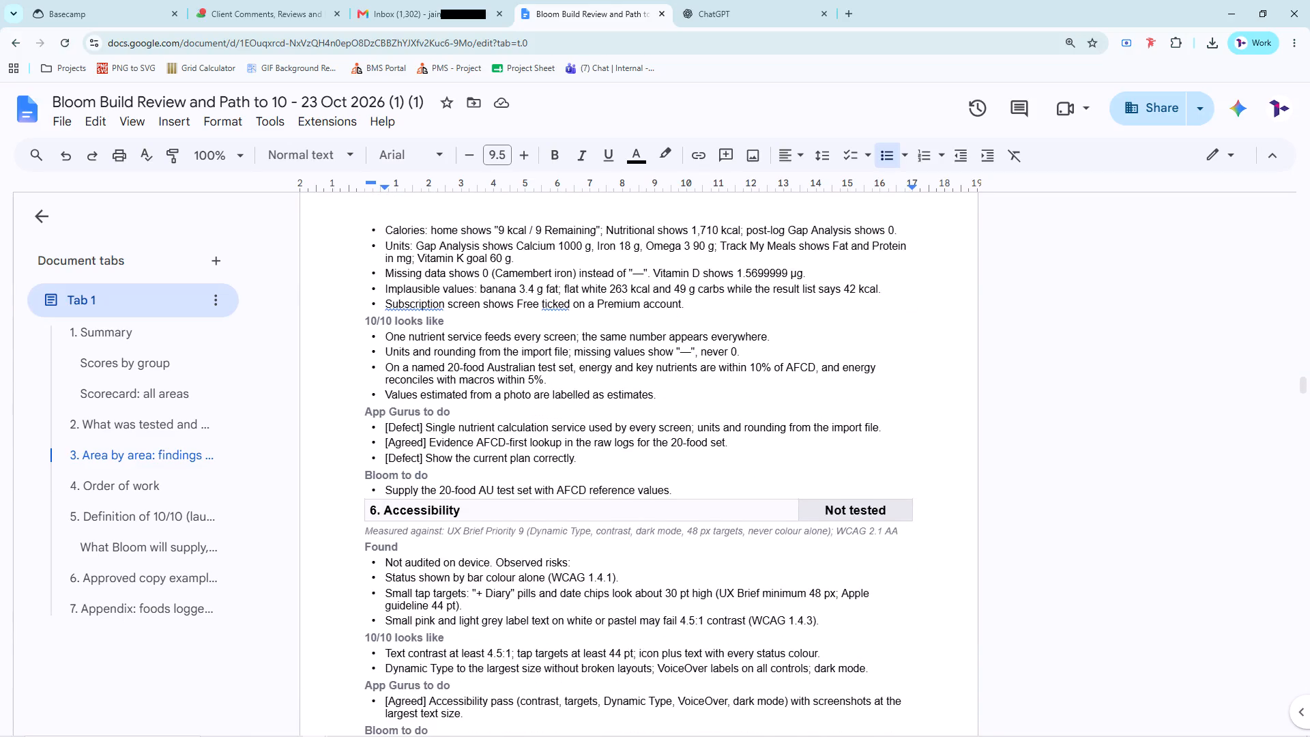
pyautogui.scroll(-2, 511, 488)
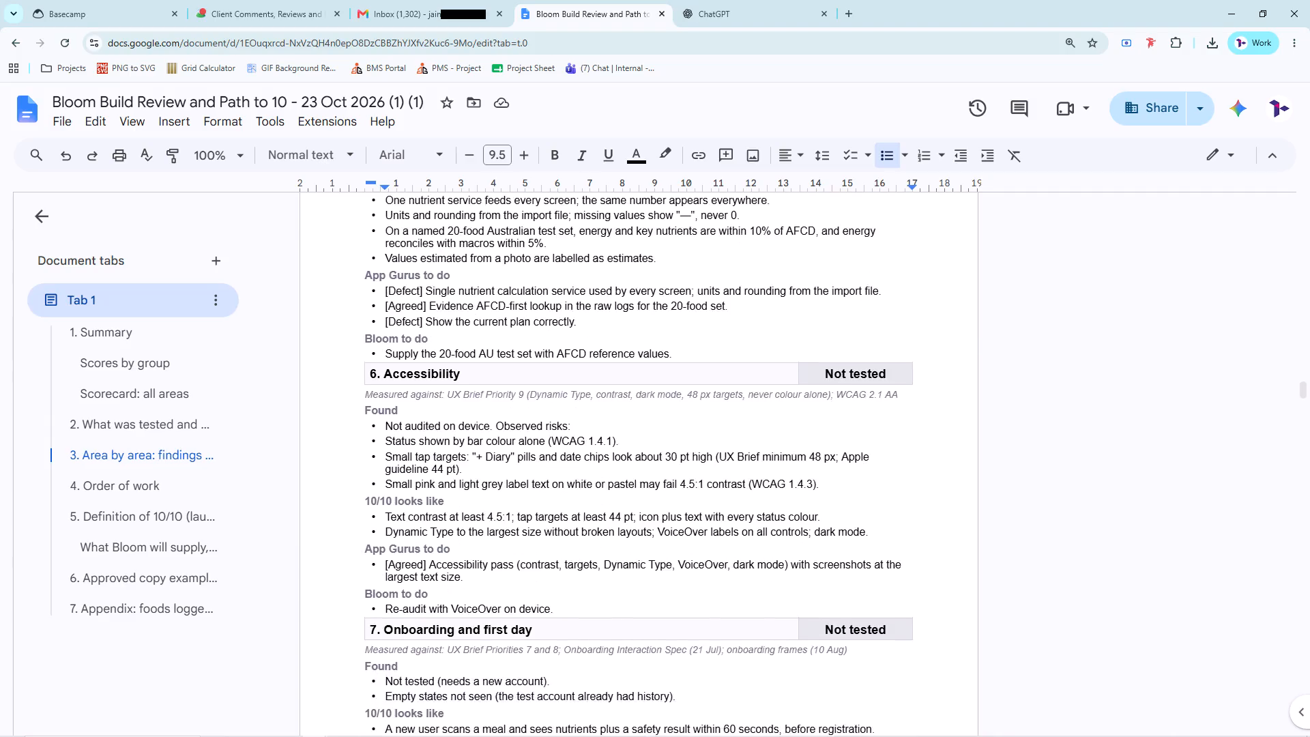
pyautogui.scroll(-4, 508, 485)
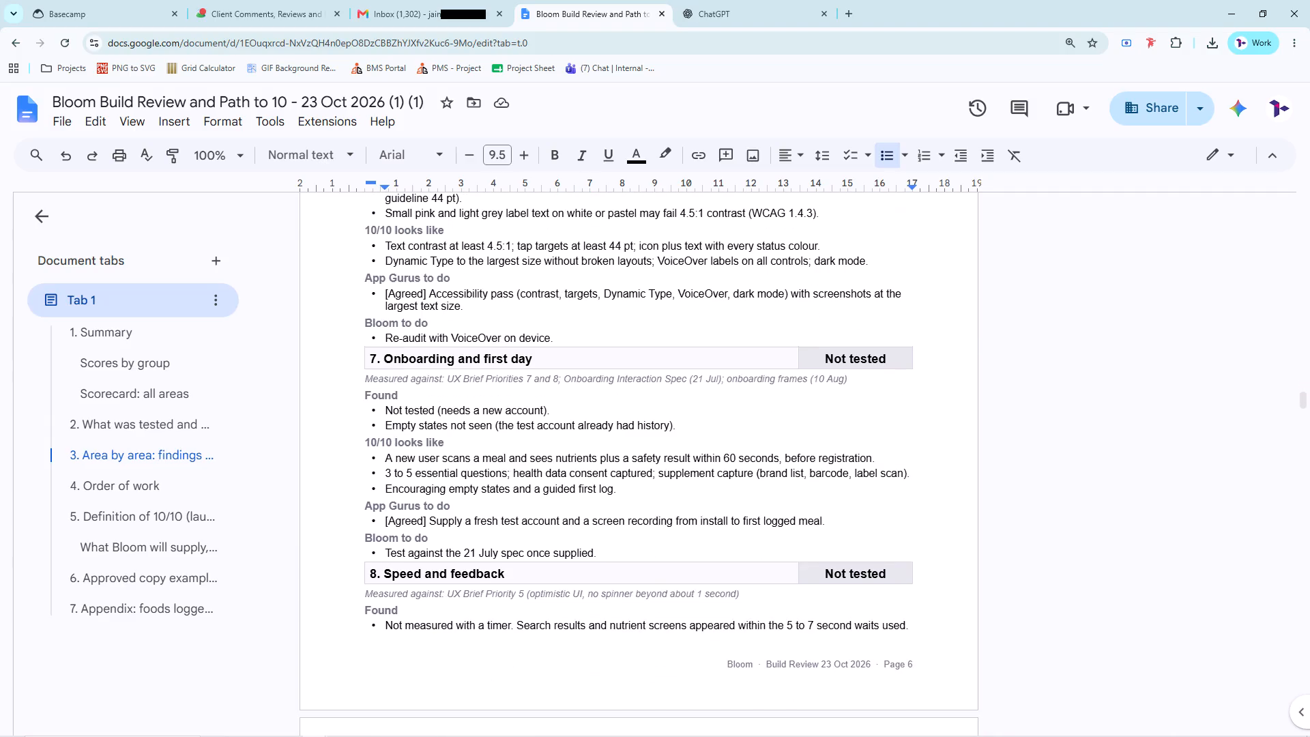
pyautogui.scroll(2, 508, 485)
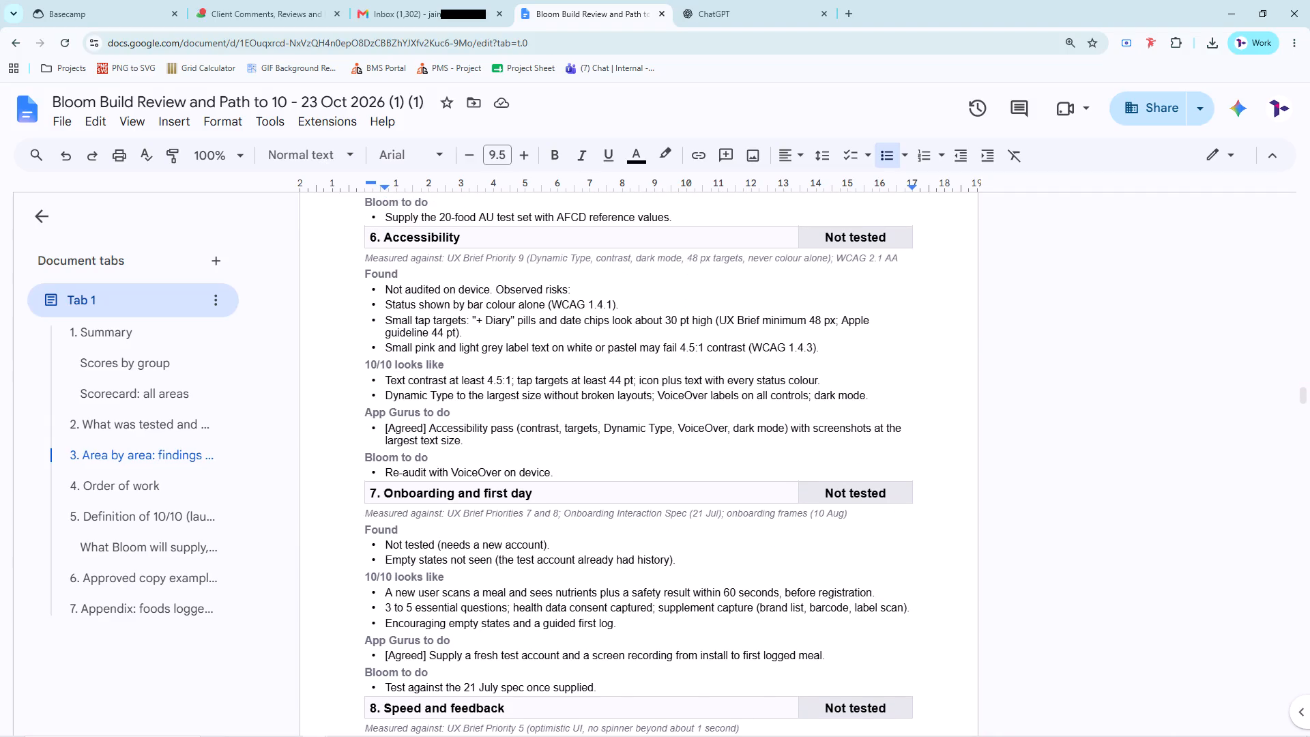
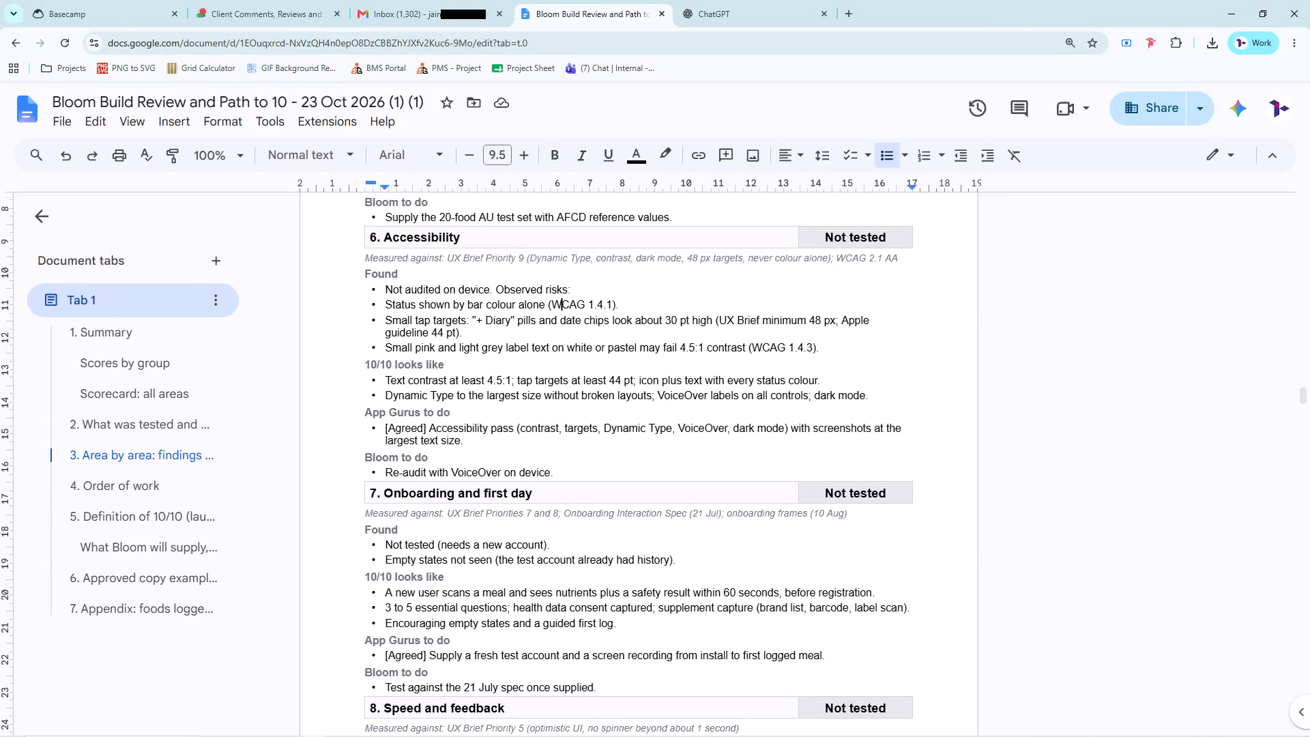
# Switch to the Bloom design file in Figma and look through the AI Food Recognition and Manual Food Search screens.
pyautogui.click(612, 304)
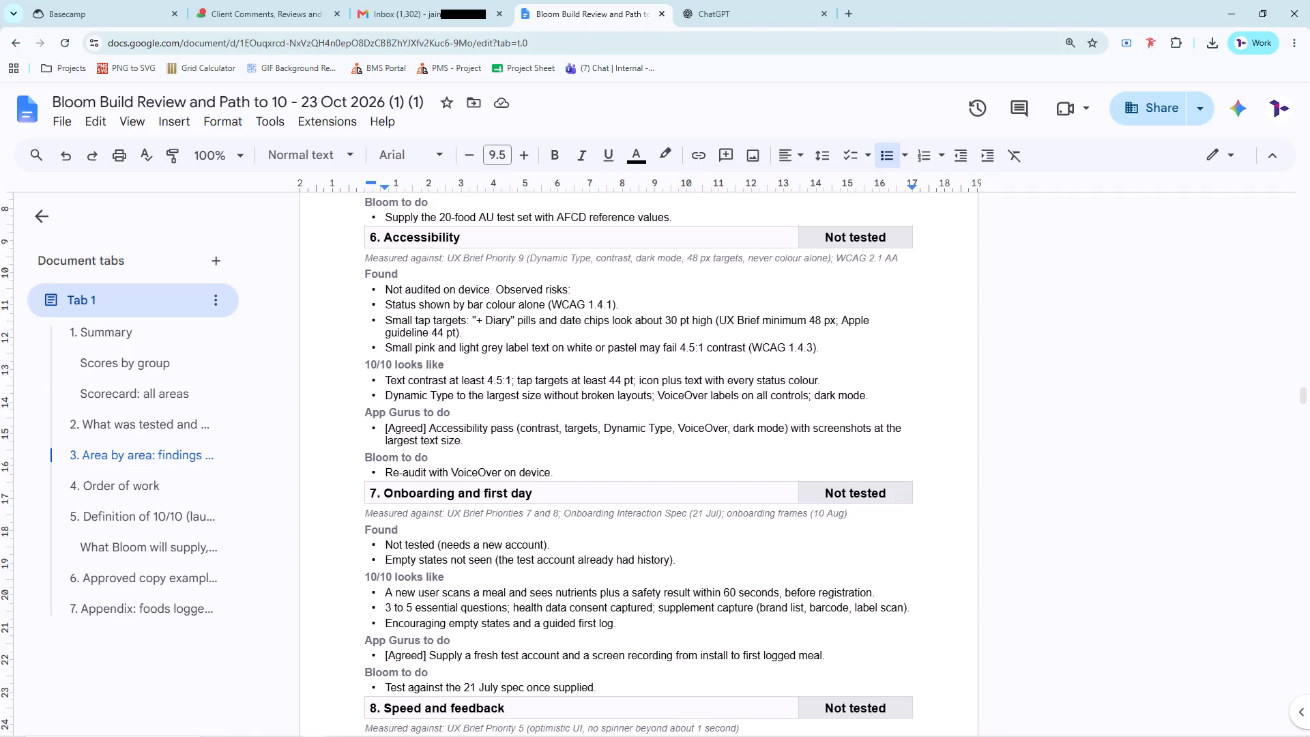
pyautogui.click(493, 293)
pyautogui.hotkey('alt', 'Tab')
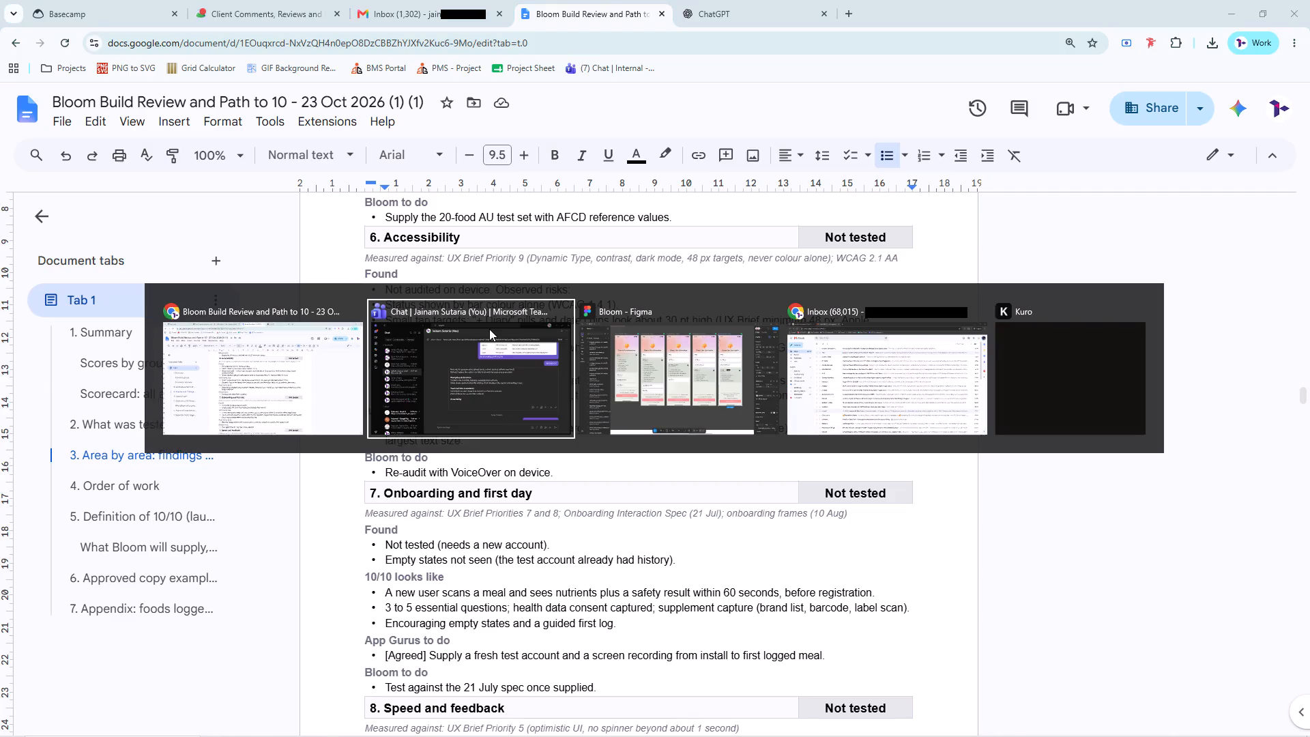
pyautogui.keyDown('alt'); pyautogui.click(273, 352); pyautogui.keyUp('alt')
pyautogui.hotkey('alt', 'Tab')
pyautogui.hotkey('alt', 'Tab')
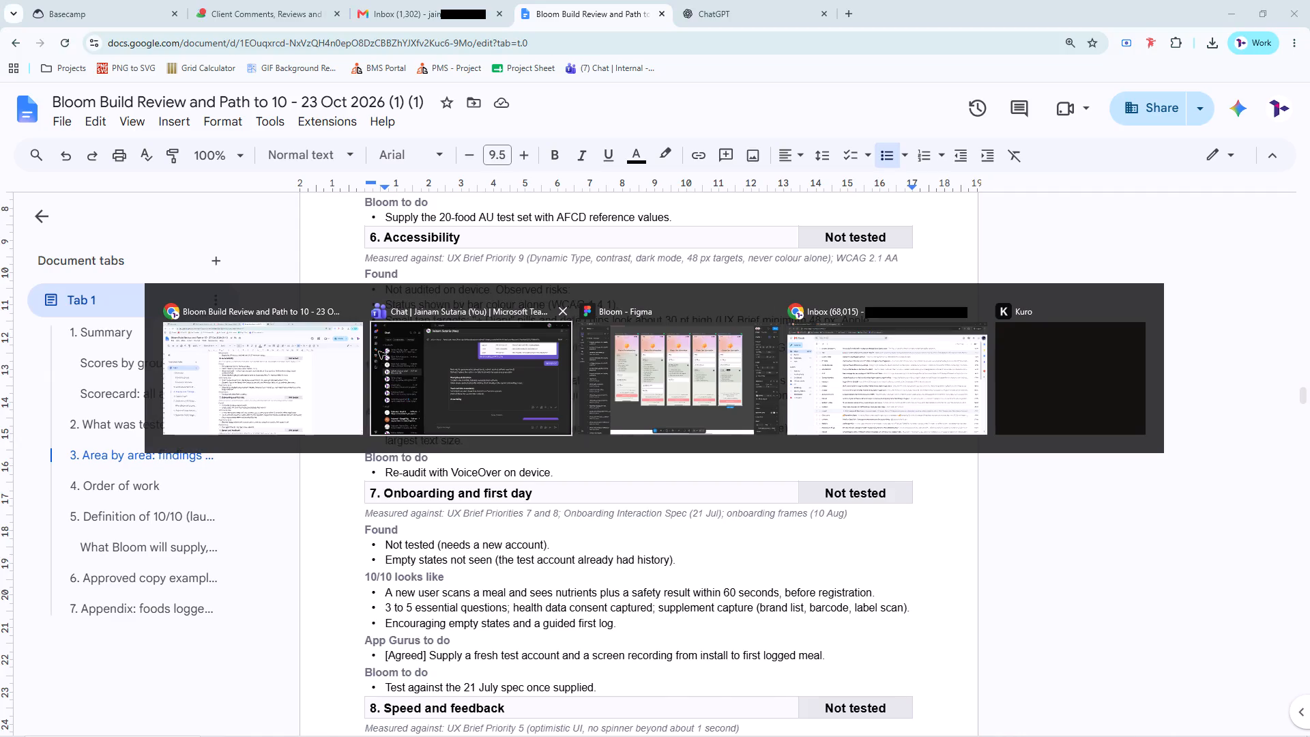
pyautogui.hotkey('shift', '!')
pyautogui.click(497, 411)
pyautogui.keyDown('ctrl'); pyautogui.scroll(4, 734, 393); pyautogui.keyUp('ctrl')
pyautogui.keyDown('ctrl'); pyautogui.scroll(-1, 734, 392); pyautogui.keyUp('ctrl')
pyautogui.keyDown('ctrl'); pyautogui.scroll(8, 734, 392); pyautogui.keyUp('ctrl')
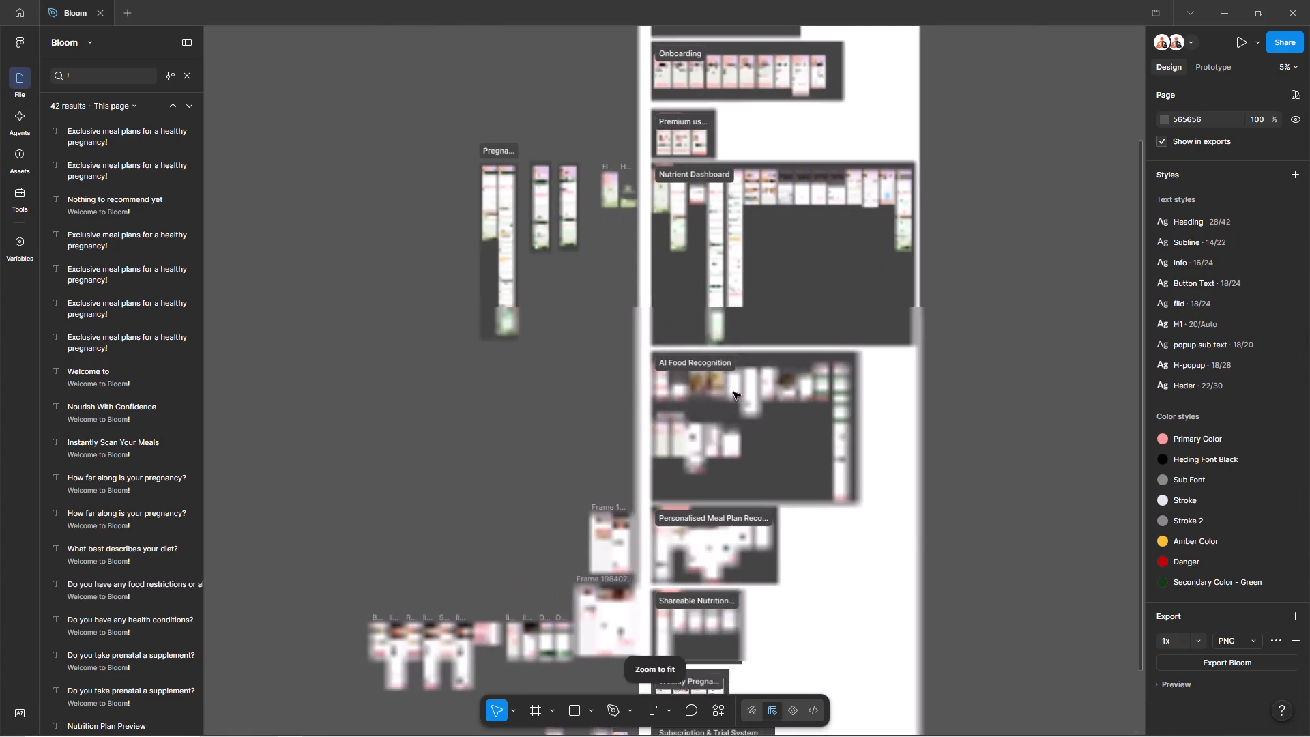
pyautogui.keyDown('ctrl'); pyautogui.scroll(19, 733, 392); pyautogui.keyUp('ctrl')
pyautogui.keyDown('ctrl'); pyautogui.scroll(-12, 594, 301); pyautogui.keyUp('ctrl')
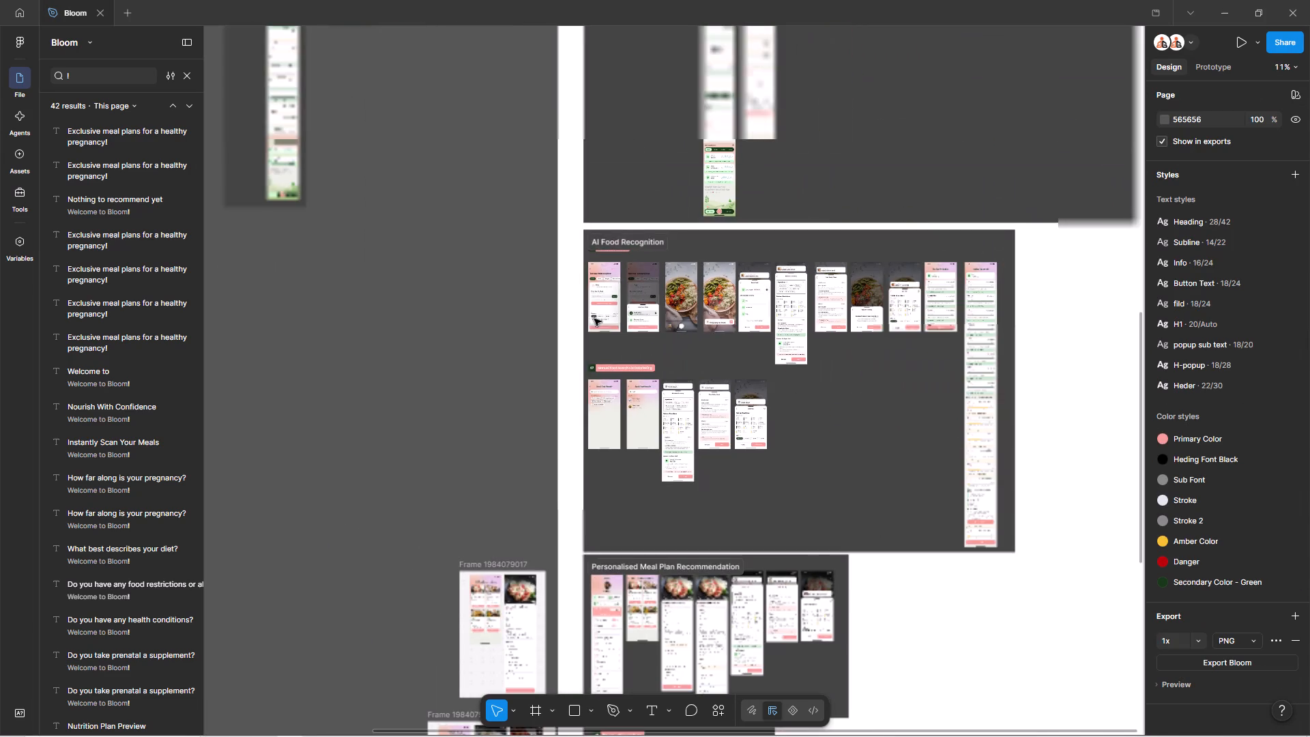
pyautogui.keyDown('ctrl'); pyautogui.scroll(13, 665, 460); pyautogui.keyUp('ctrl')
pyautogui.keyDown('ctrl'); pyautogui.scroll(-6, 666, 433); pyautogui.keyUp('ctrl')
pyautogui.scroll(2, 658, 434)
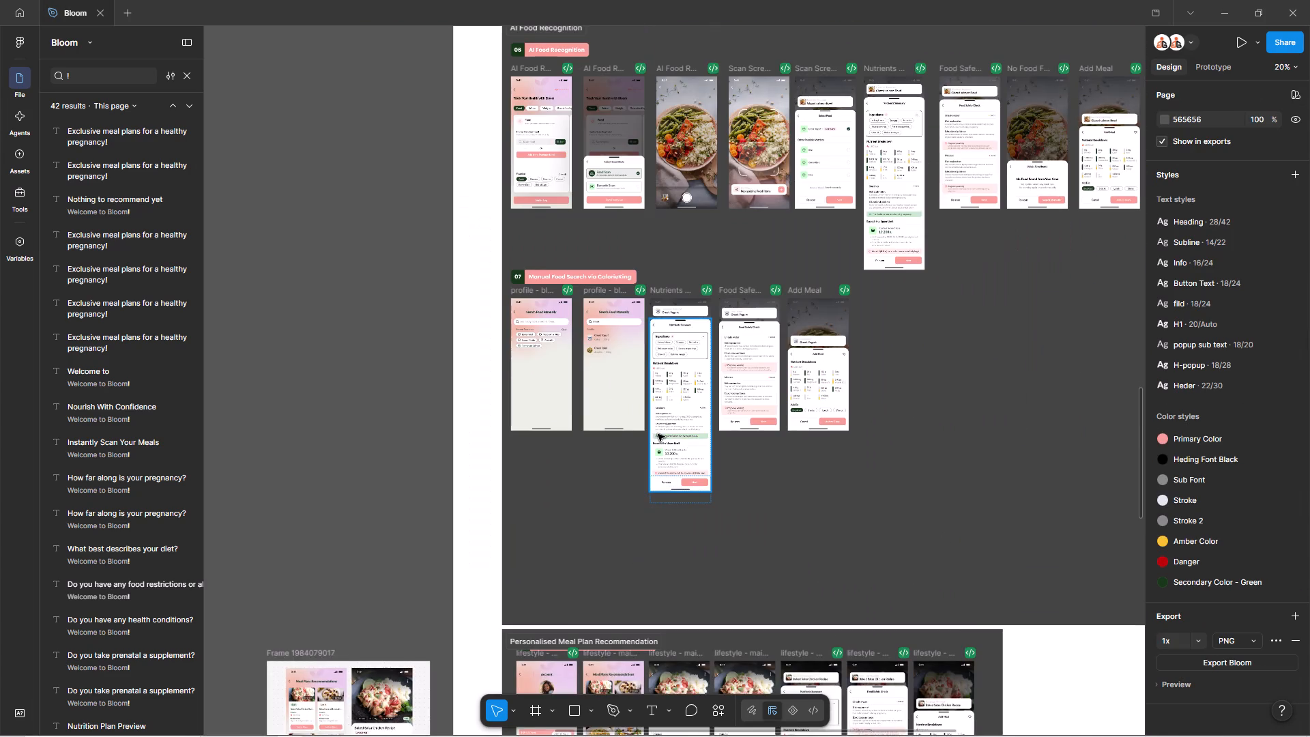
pyautogui.scroll(2, 658, 434)
pyautogui.keyDown('ctrl'); pyautogui.scroll(-4, 686, 376); pyautogui.keyUp('ctrl')
pyautogui.keyDown('ctrl'); pyautogui.scroll(10, 739, 365); pyautogui.keyUp('ctrl')
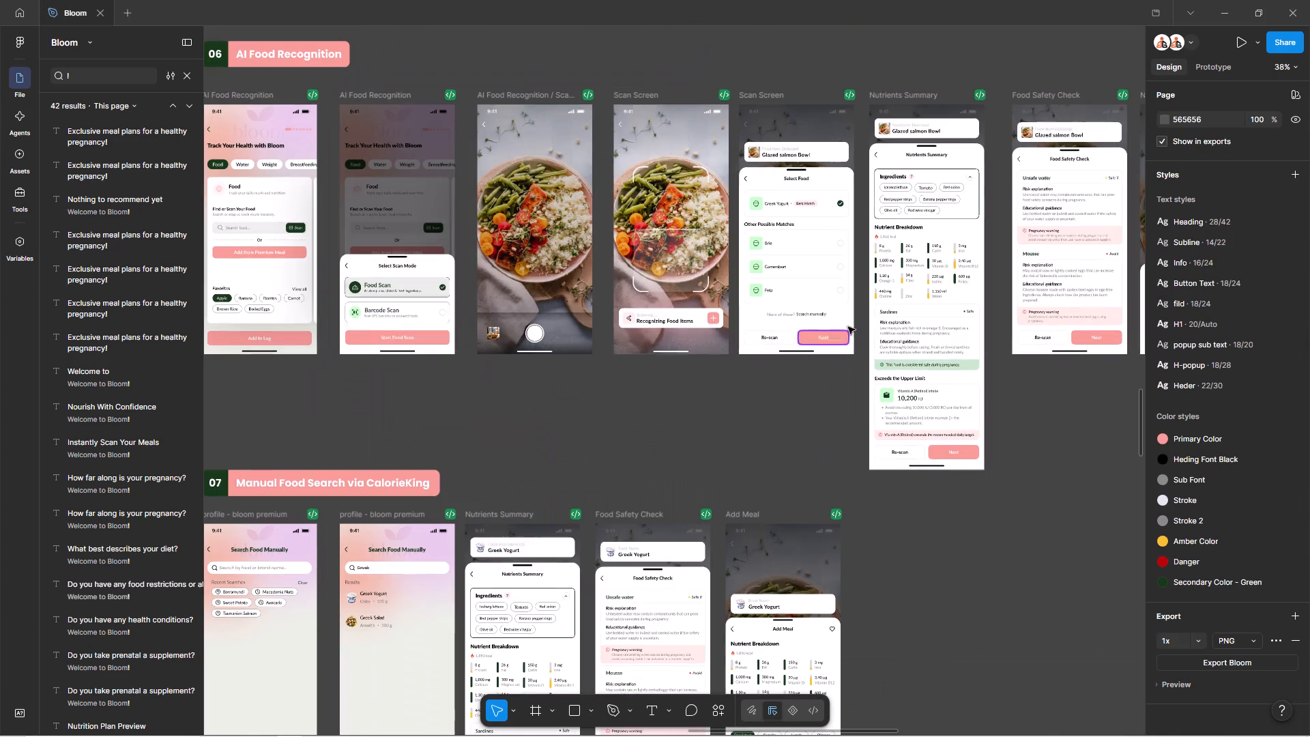
pyautogui.keyDown('ctrl'); pyautogui.click(842, 332); pyautogui.keyUp('ctrl')
pyautogui.keyDown('ctrl'); pyautogui.click(766, 396); pyautogui.keyUp('ctrl')
pyautogui.keyDown('ctrl'); pyautogui.scroll(-9, 615, 330); pyautogui.keyUp('ctrl')
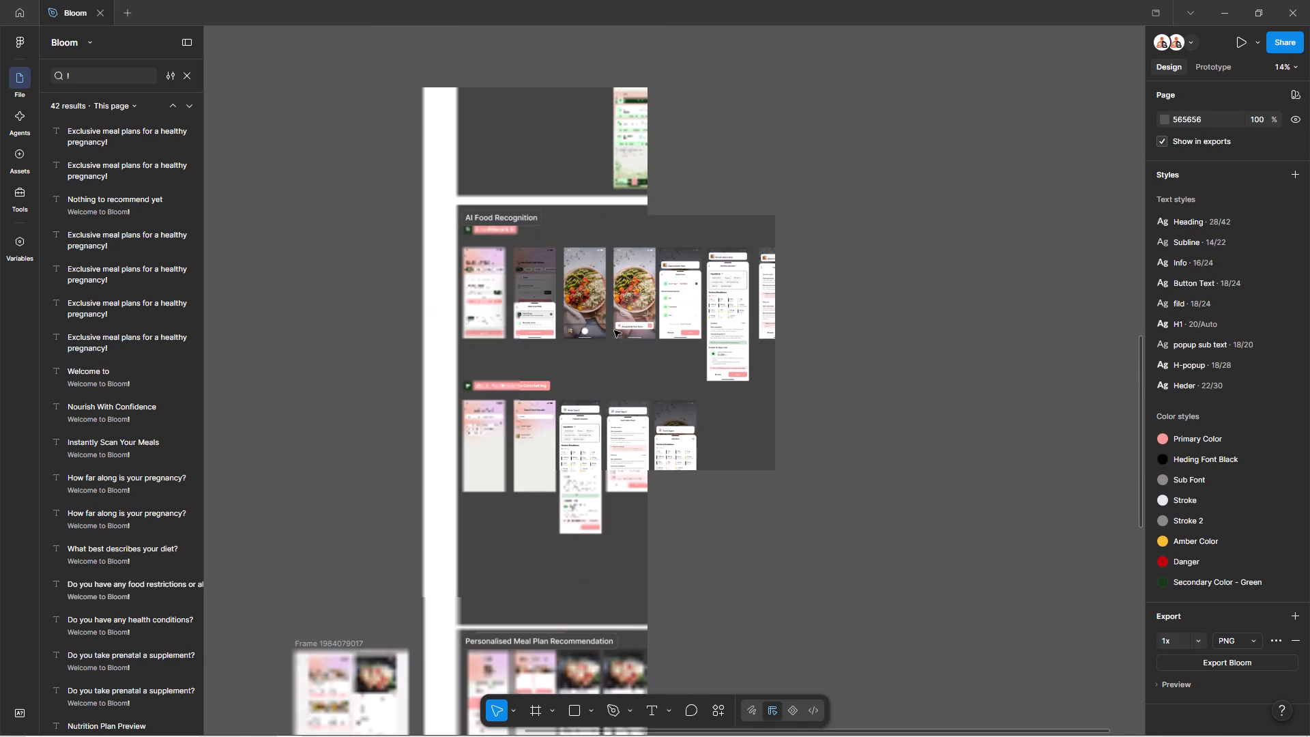
pyautogui.scroll(-4, 614, 330)
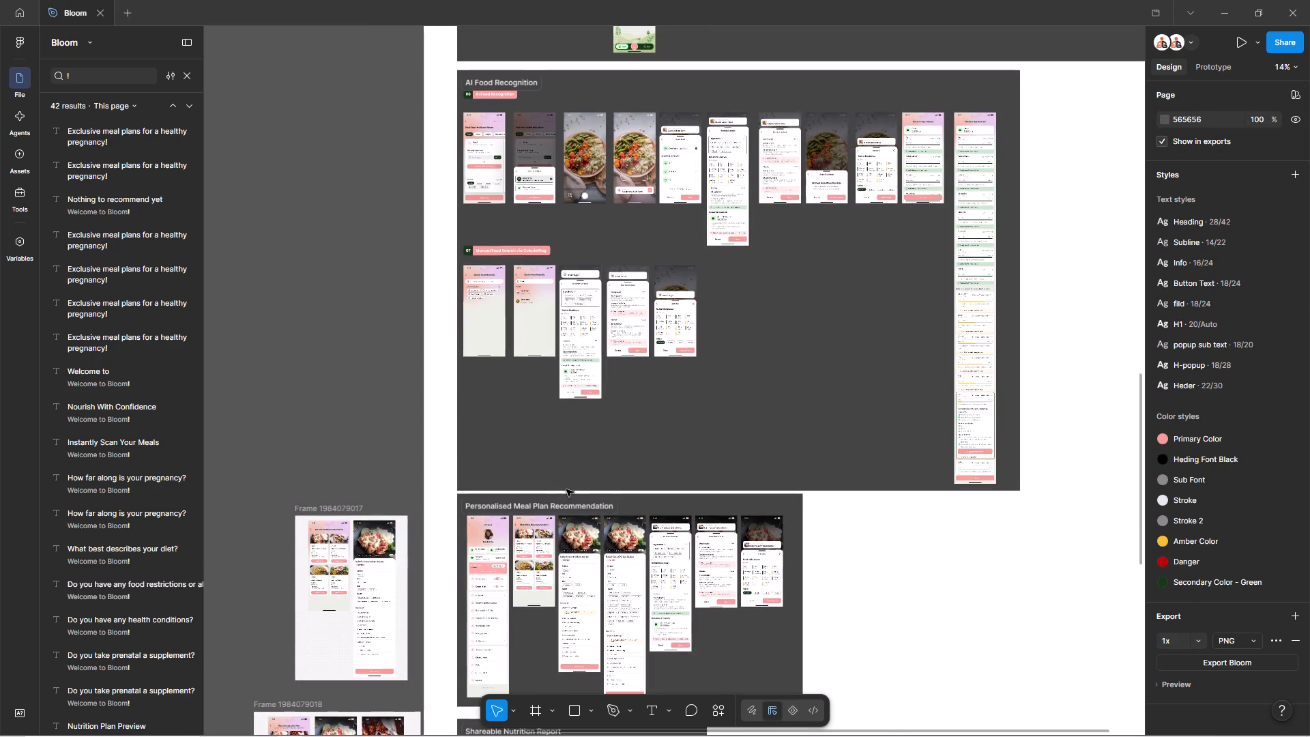
# Examine the Personalised Meal Plan Recommendation screens, including the account and meal plan cards.
pyautogui.keyDown('ctrl'); pyautogui.scroll(15, 541, 585); pyautogui.keyUp('ctrl')
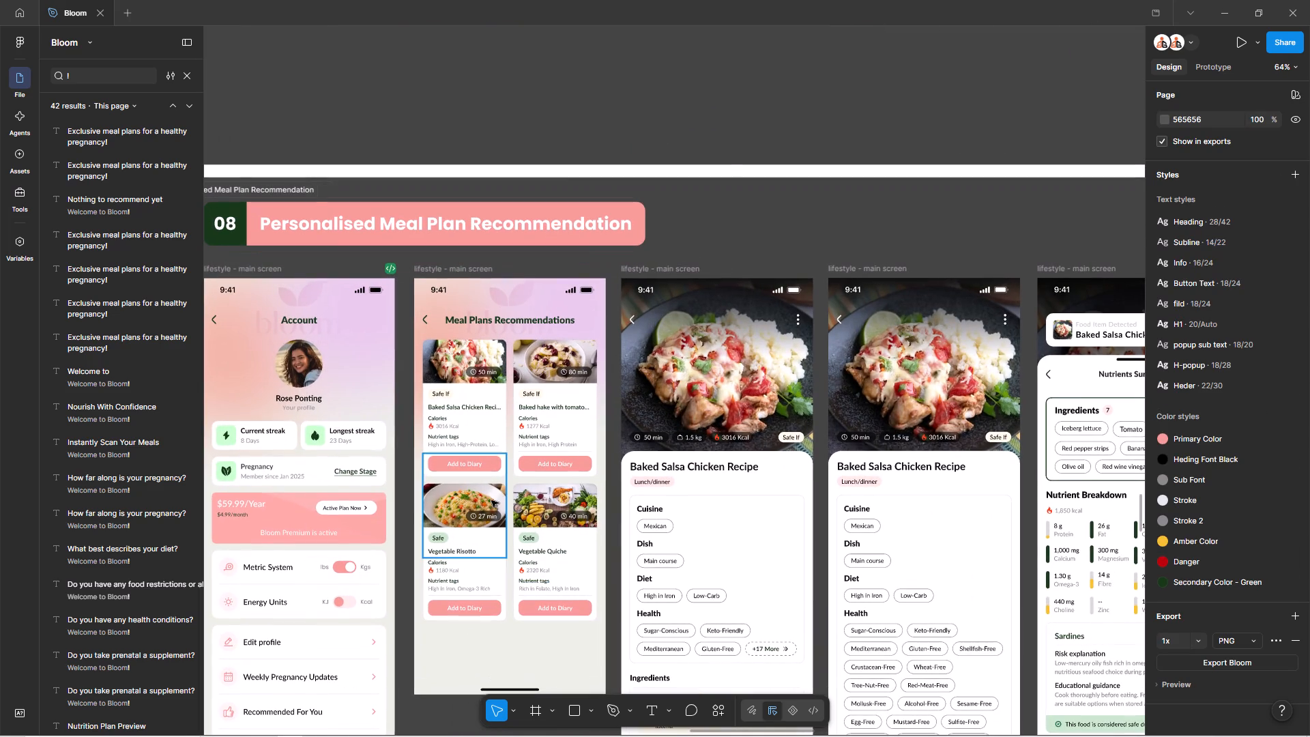
pyautogui.keyDown('ctrl'); pyautogui.scroll(-6, 478, 450); pyautogui.keyUp('ctrl')
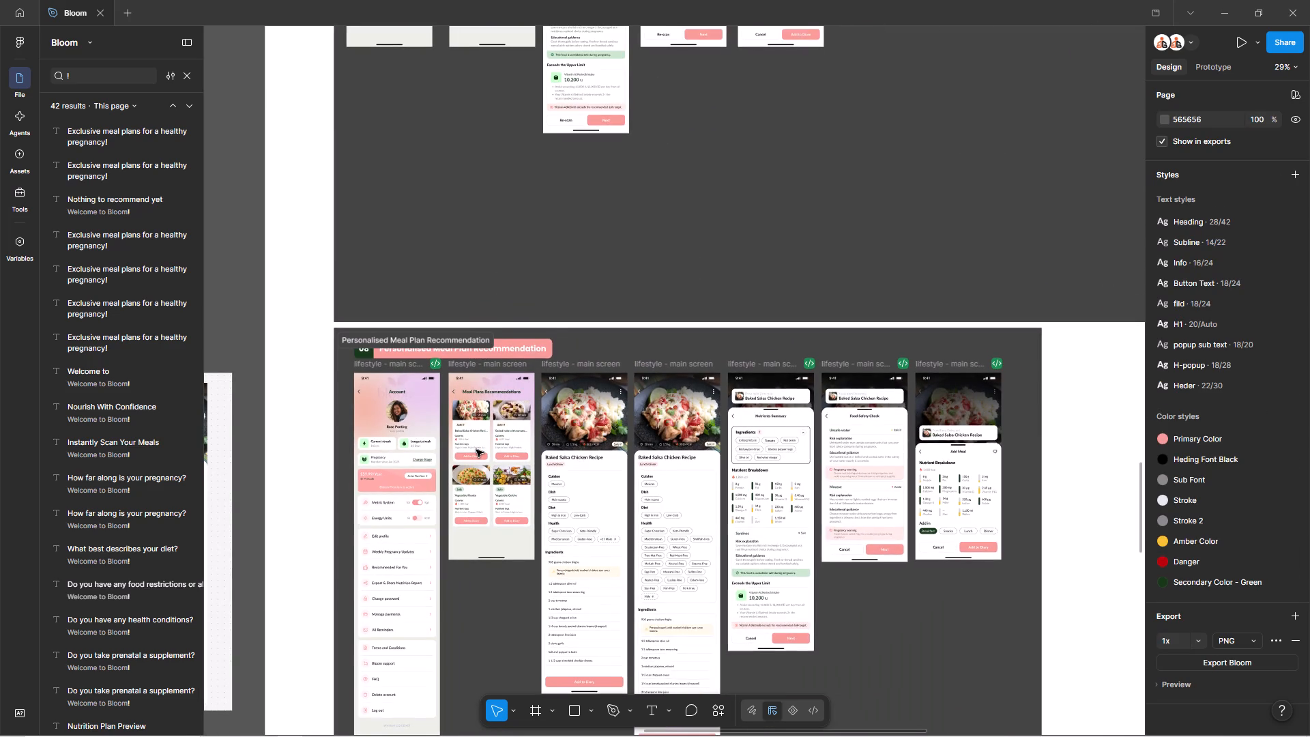
pyautogui.keyDown('ctrl'); pyautogui.scroll(-12, 476, 450); pyautogui.keyUp('ctrl')
pyautogui.scroll(1, 754, 405)
pyautogui.scroll(-1, 754, 405)
pyautogui.scroll(11, 754, 405)
pyautogui.keyDown('ctrl'); pyautogui.scroll(2, 771, 384); pyautogui.keyUp('ctrl')
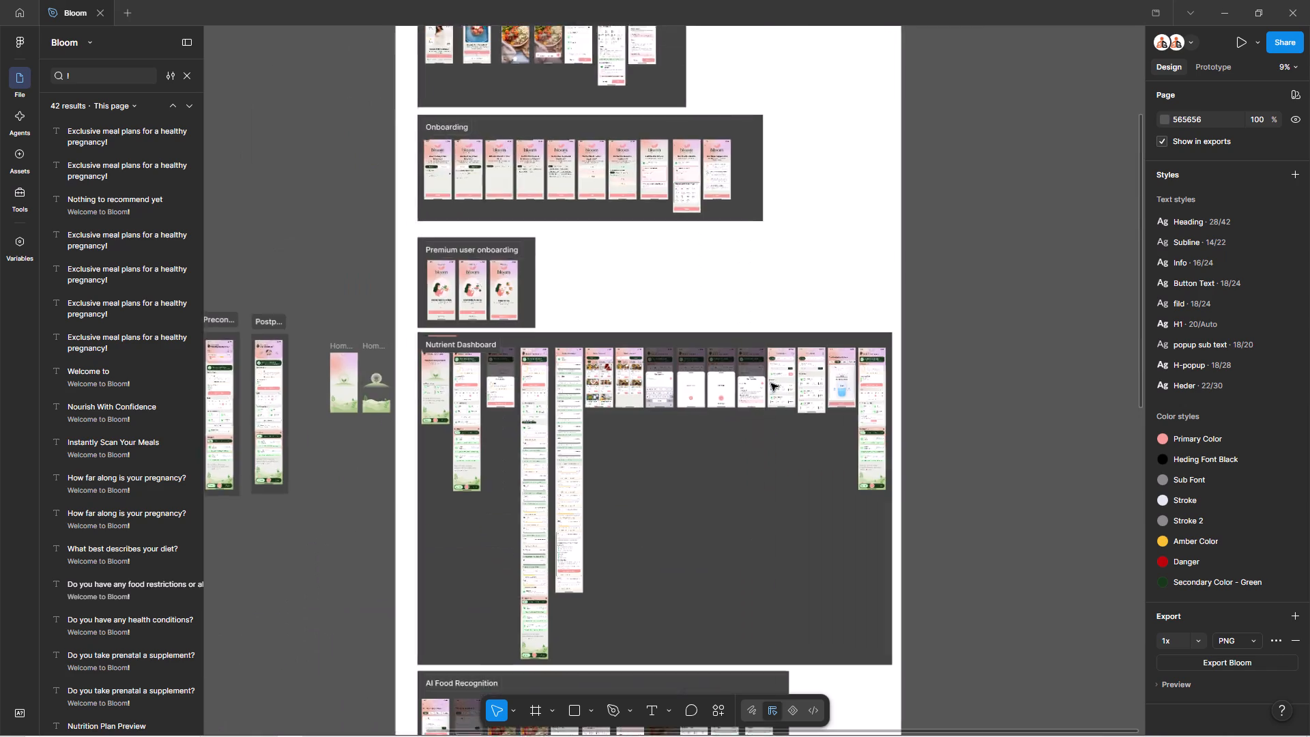
# Locate the Track My Meals screens in the Nutrient Dashboard section and examine their Meals History cards.
pyautogui.keyDown('ctrl'); pyautogui.scroll(6, 771, 384); pyautogui.keyUp('ctrl')
pyautogui.keyDown('ctrl'); pyautogui.scroll(-1, 810, 354); pyautogui.keyUp('ctrl')
pyautogui.keyDown('ctrl'); pyautogui.scroll(15, 812, 354); pyautogui.keyUp('ctrl')
pyautogui.keyDown('ctrl'); pyautogui.scroll(-3, 590, 341); pyautogui.keyUp('ctrl')
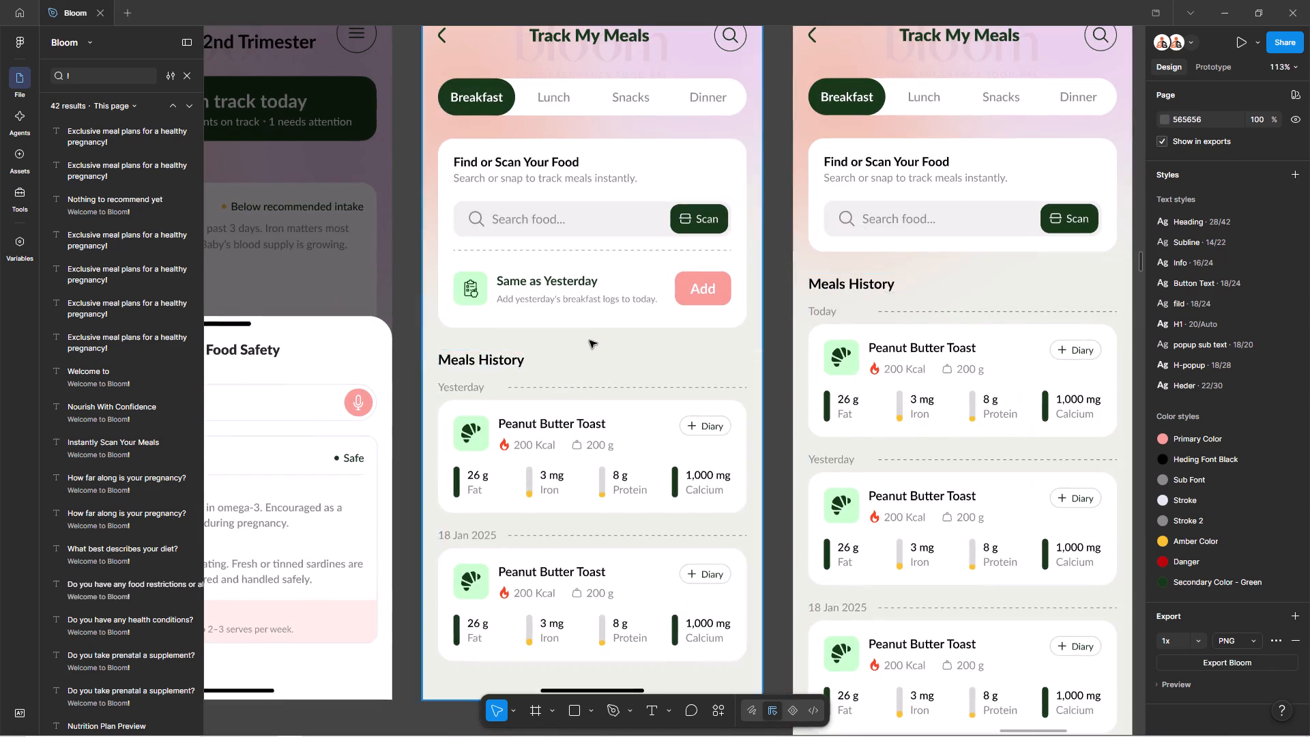
pyautogui.keyDown('shift'); pyautogui.scroll(-2, 589, 341); pyautogui.keyUp('shift')
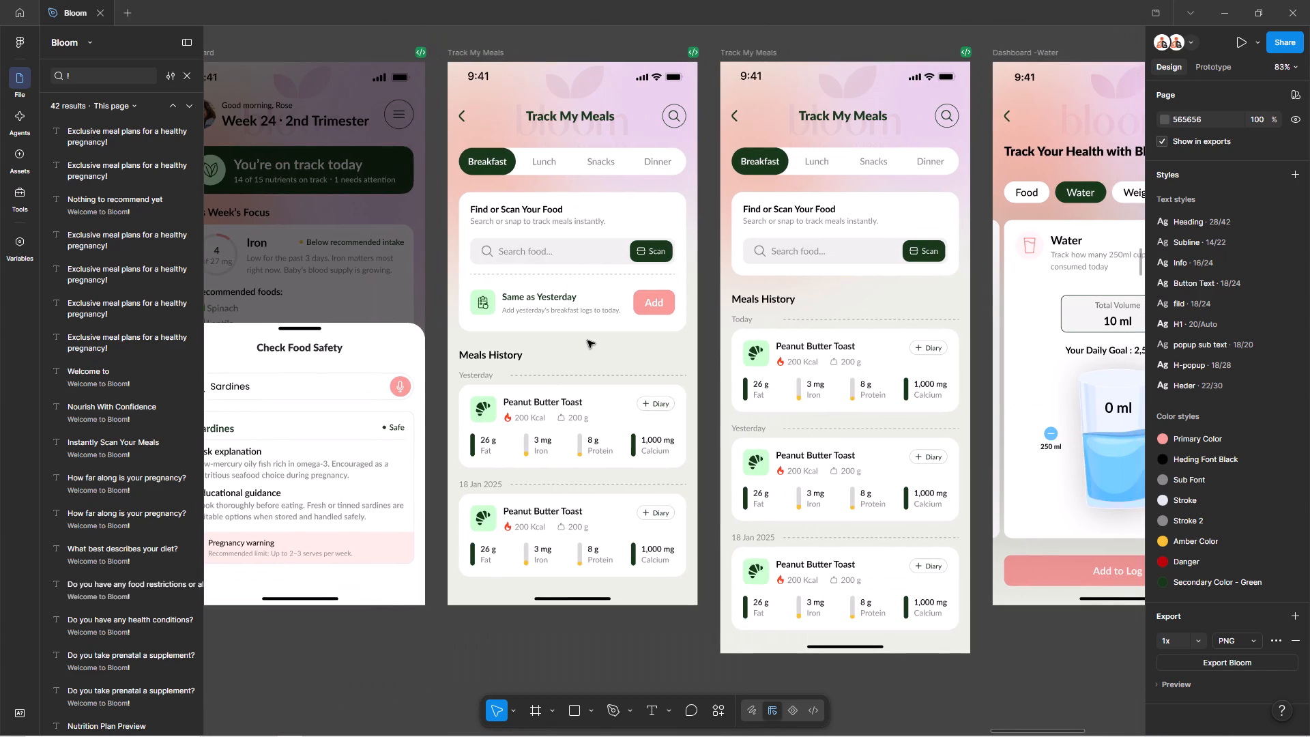
pyautogui.keyDown('shift'); pyautogui.scroll(-4, 587, 341); pyautogui.keyUp('shift')
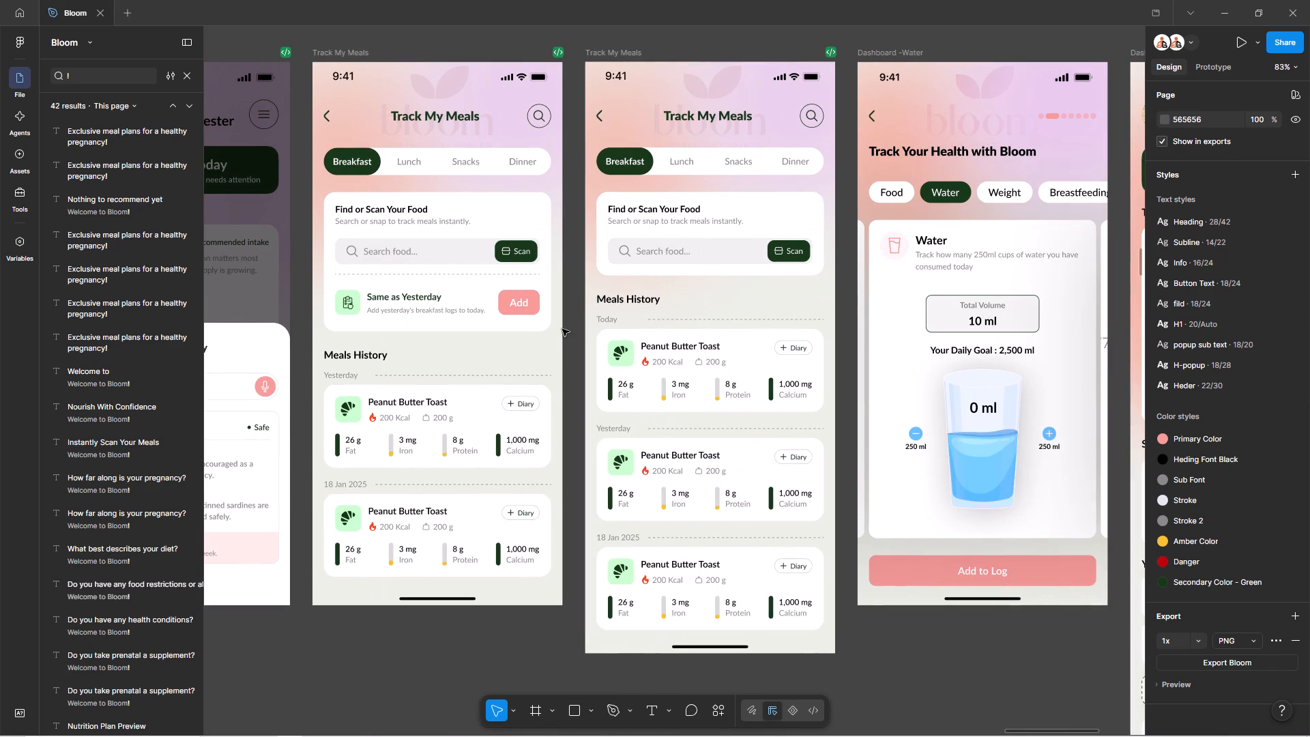
pyautogui.keyDown('ctrl'); pyautogui.scroll(7, 450, 443); pyautogui.keyUp('ctrl')
# Check the size of the + Diary pill on yesterday's Peanut Butter Toast card in Track My Meals.
pyautogui.click(606, 354)
pyautogui.hotkey('alt', 'Tab')
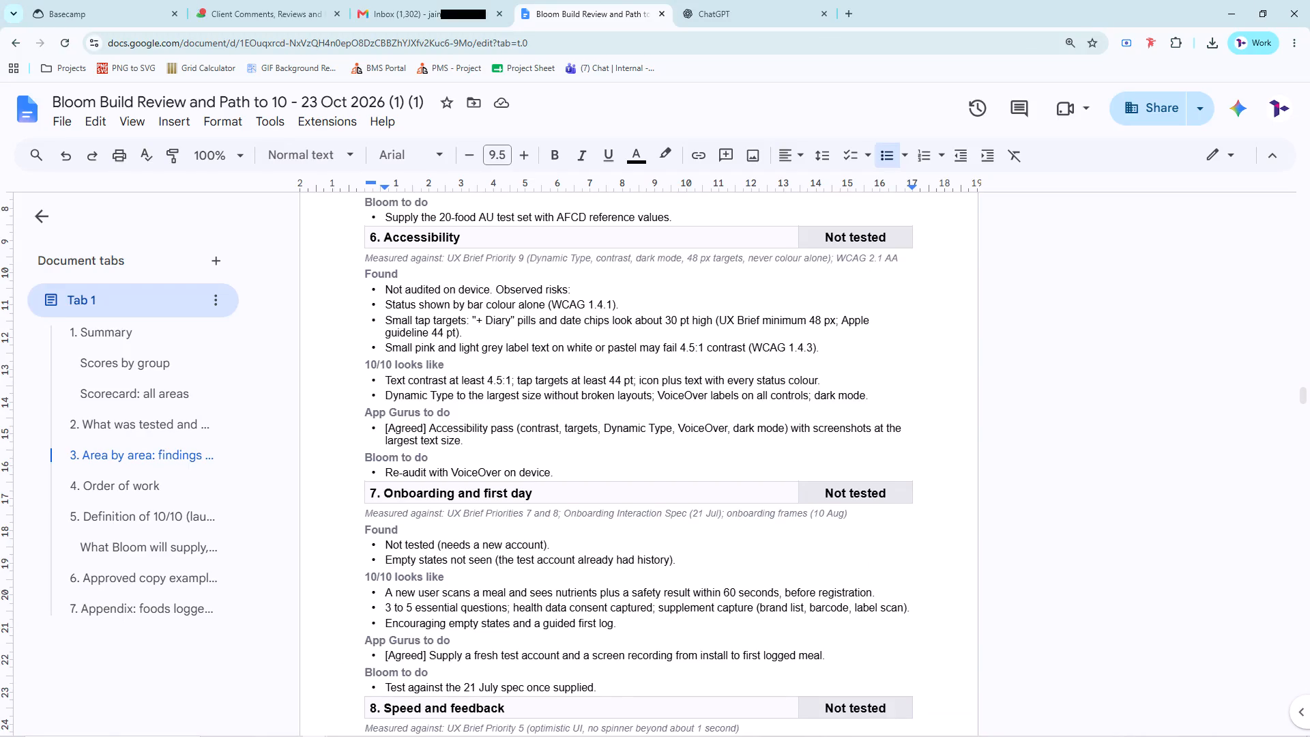
pyautogui.hotkey('alt', 'Tab')
pyautogui.tripleClick(624, 344)
pyautogui.doubleClick(624, 344)
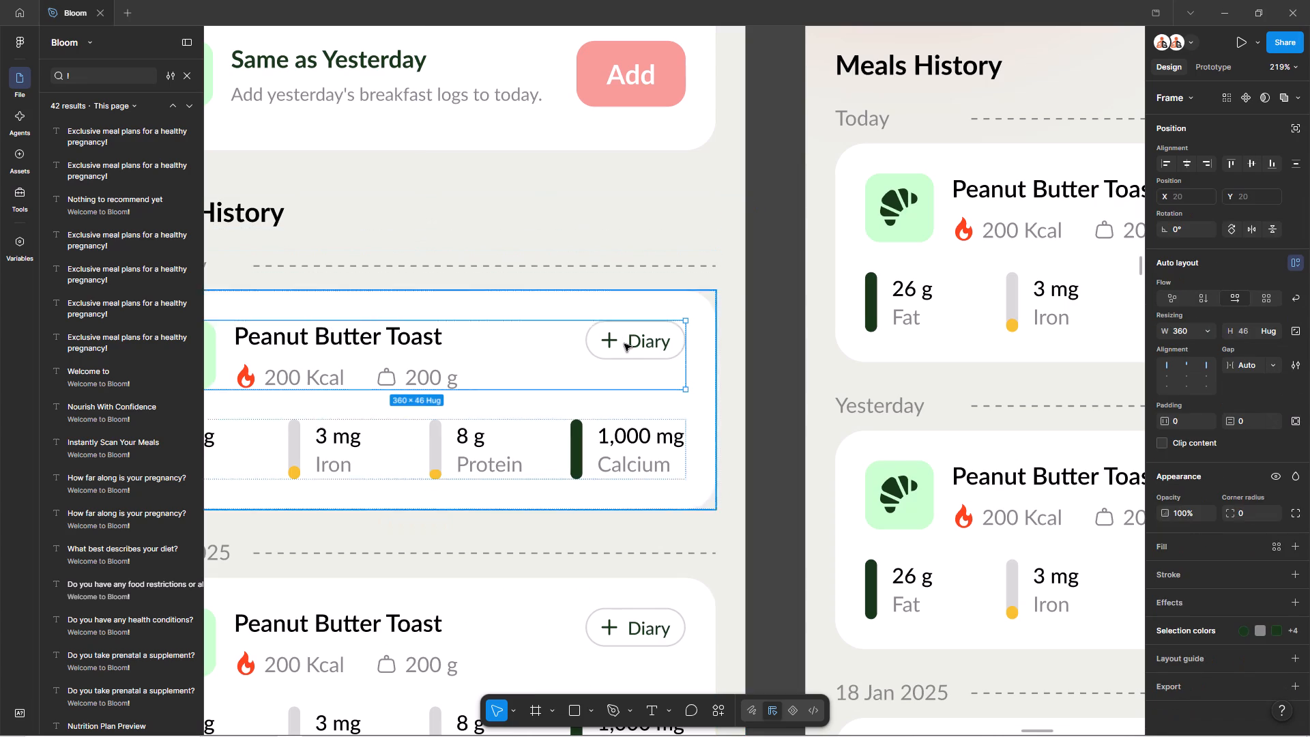
pyautogui.doubleClick(624, 344)
pyautogui.hotkey('alt', 'Tab')
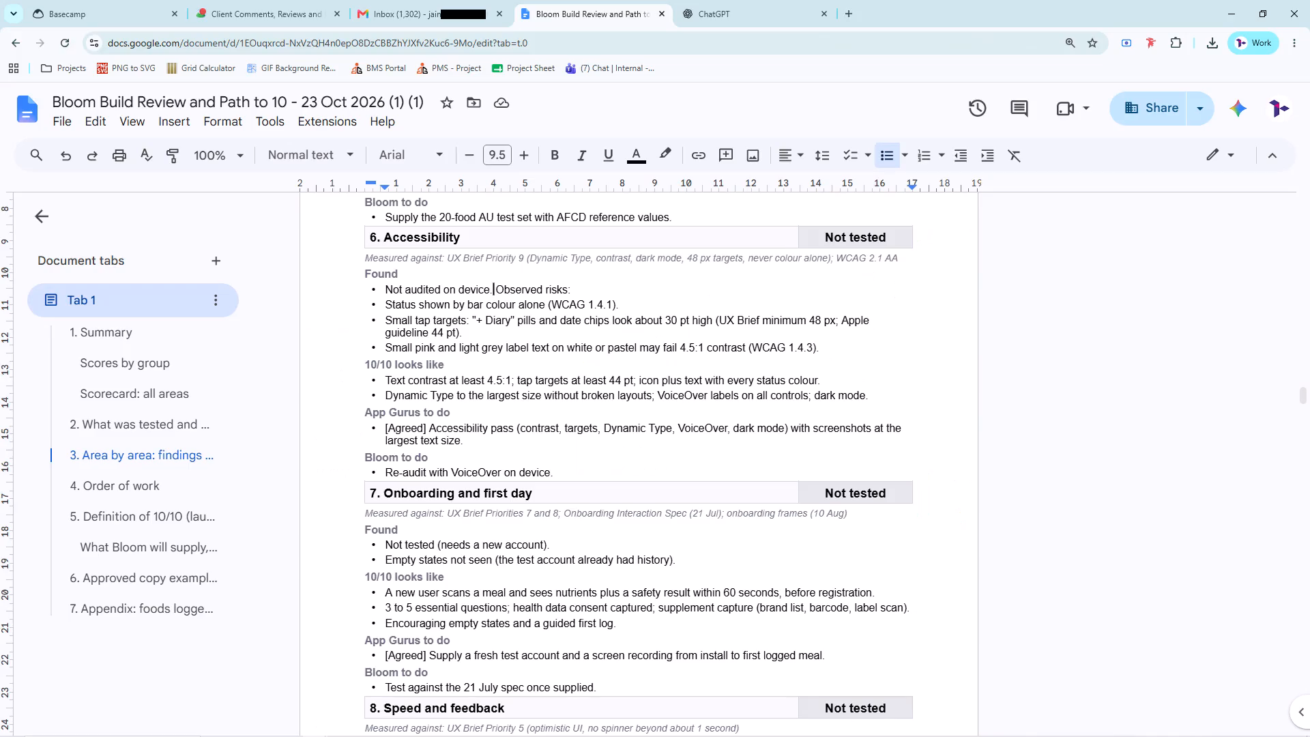
# Reread the small tap targets finding in the build review's Accessibility section, comparing its minimum sizes with the design.
pyautogui.moveTo(686, 320); pyautogui.dragTo(725, 319)
pyautogui.moveTo(725, 319); pyautogui.dragTo(844, 320)
pyautogui.click(479, 334)
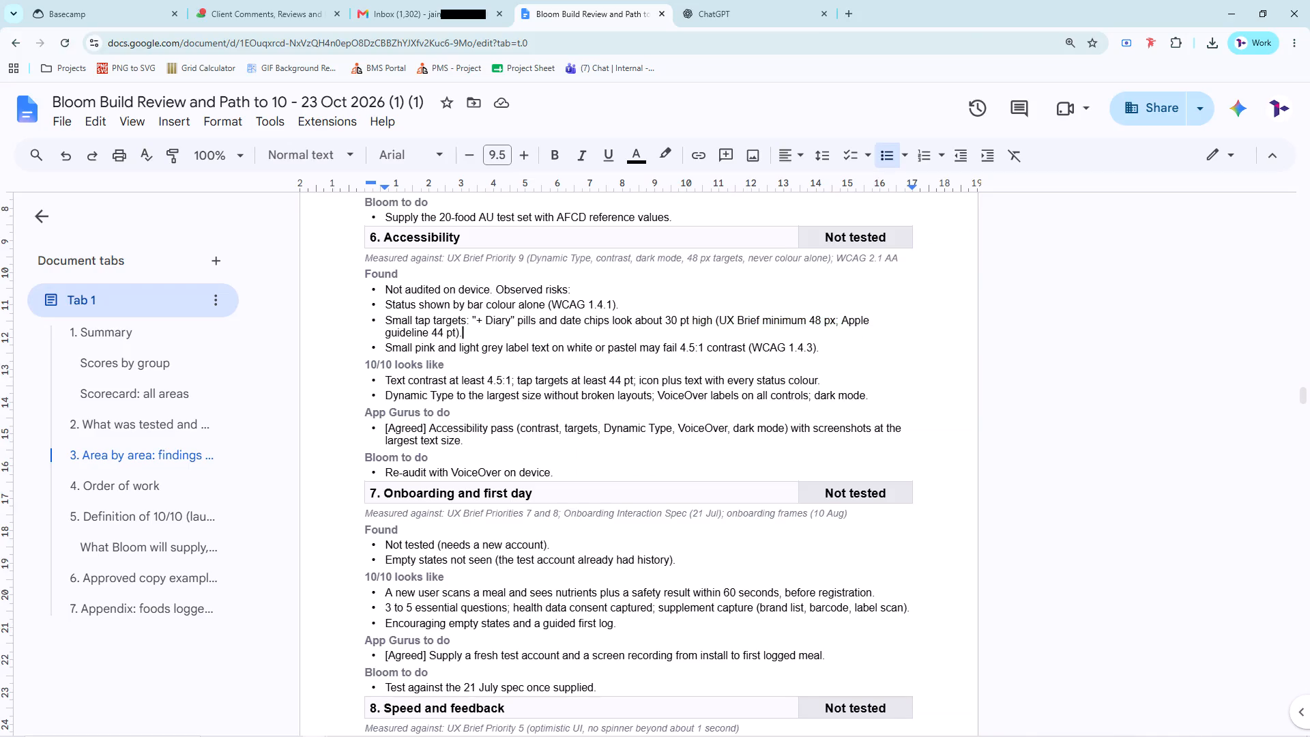
pyautogui.hotkey('alt', 'Tab')
pyautogui.hotkey('alt', 'Tab')
pyautogui.moveTo(478, 330); pyautogui.dragTo(385, 324)
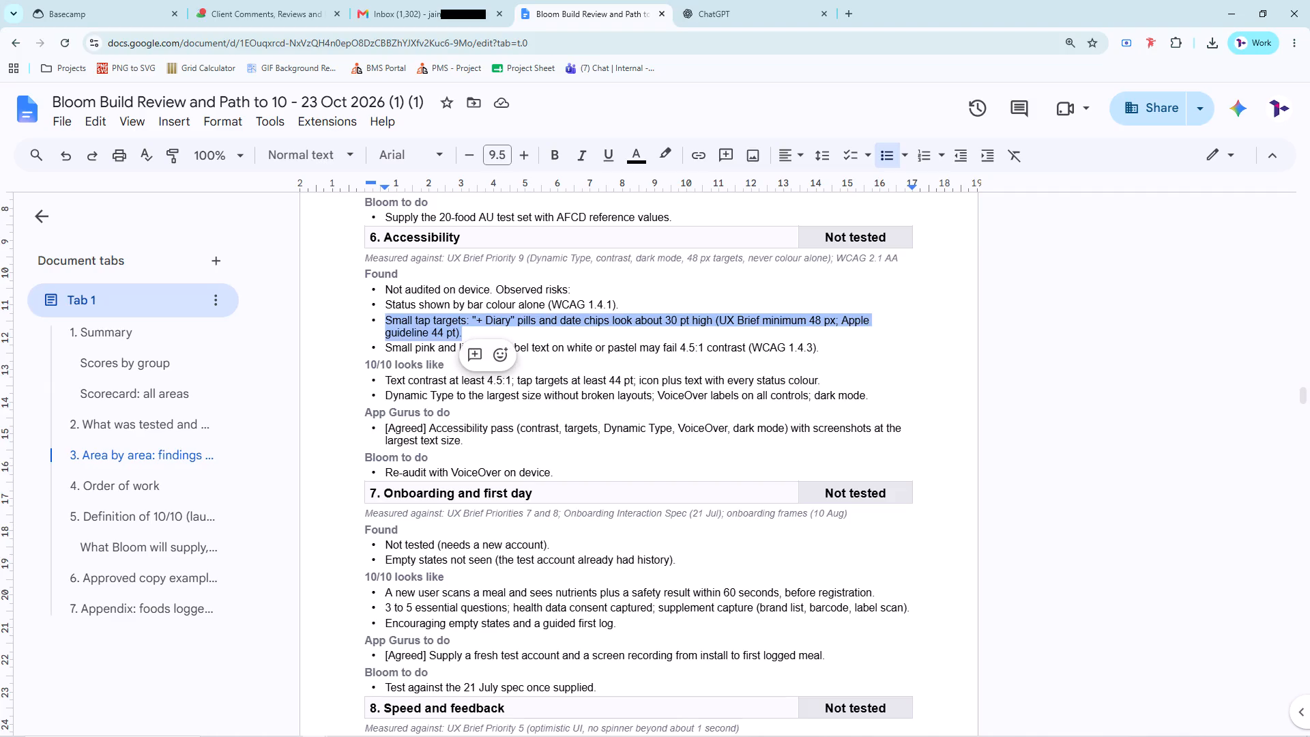
# Check the text contrast of the Same as Yesterday card's Add label in Figma against the review's 4.5:1 criterion.
pyautogui.moveTo(385, 383); pyautogui.dragTo(499, 381)
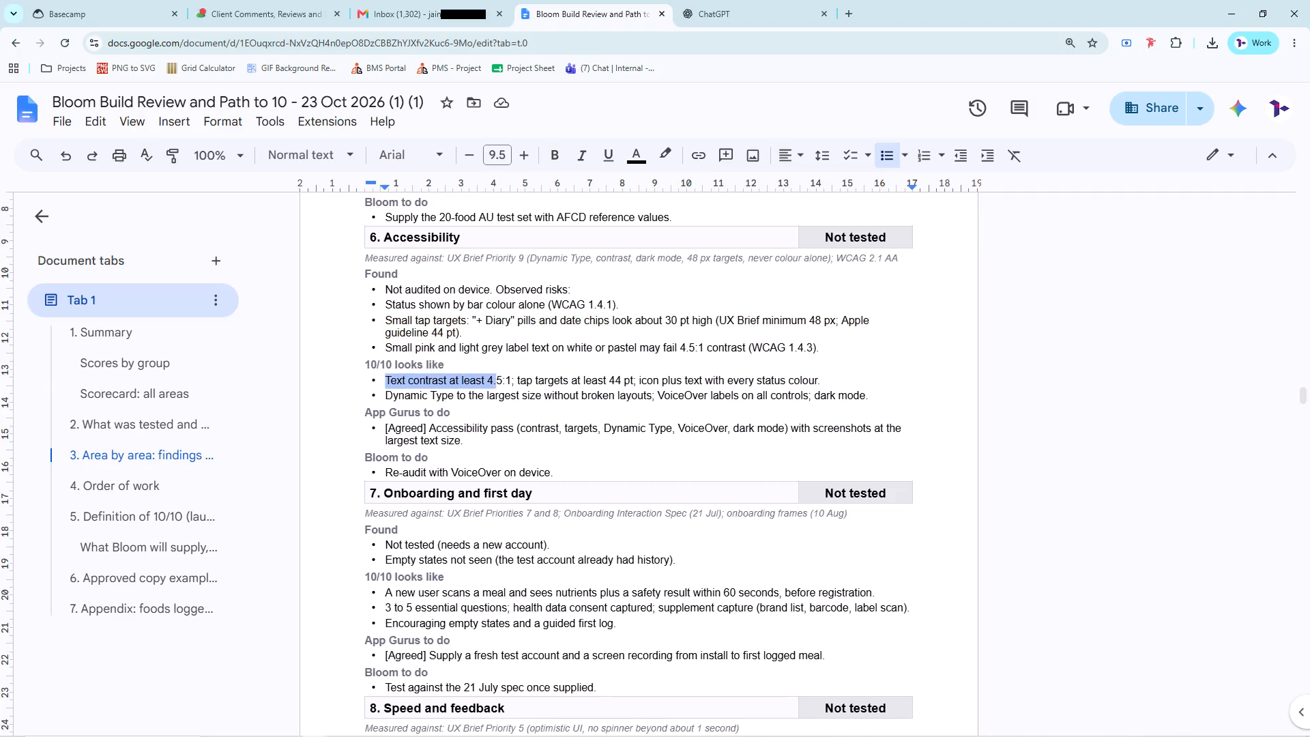
pyautogui.moveTo(499, 381); pyautogui.dragTo(512, 380)
pyautogui.hotkey('alt', 'Tab')
pyautogui.keyDown('ctrl'); pyautogui.scroll(-5, 614, 231); pyautogui.keyUp('ctrl')
pyautogui.keyDown('ctrl'); pyautogui.click(626, 105); pyautogui.keyUp('ctrl')
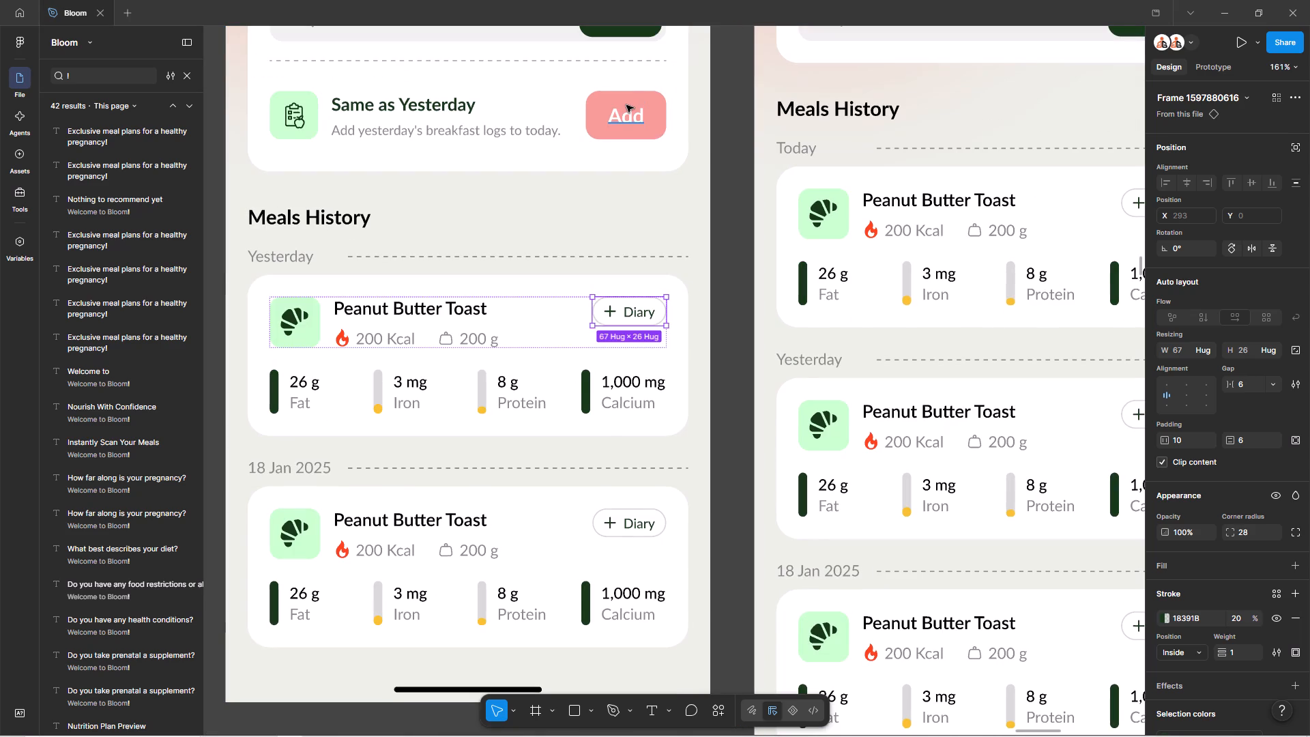
pyautogui.hotkey('ctrl', '\\')
pyautogui.hotkey('ctrl', '\\')
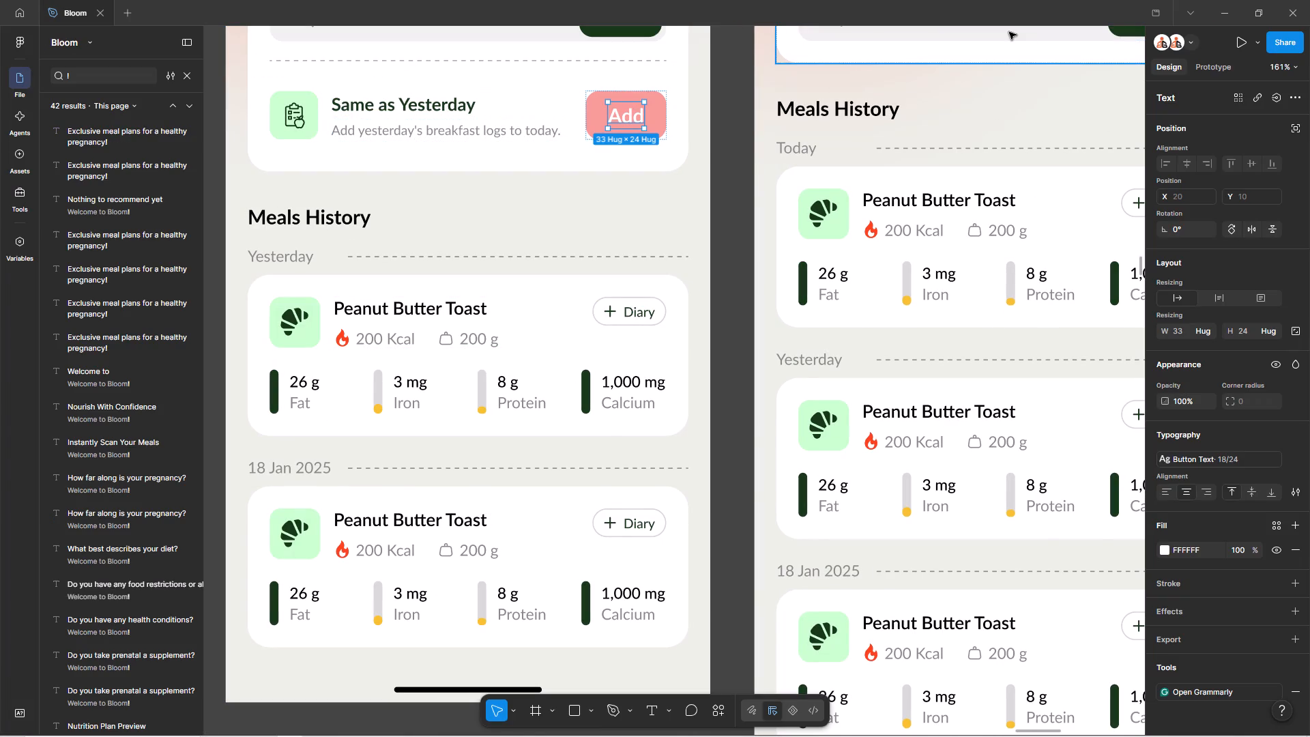
pyautogui.click(1165, 553)
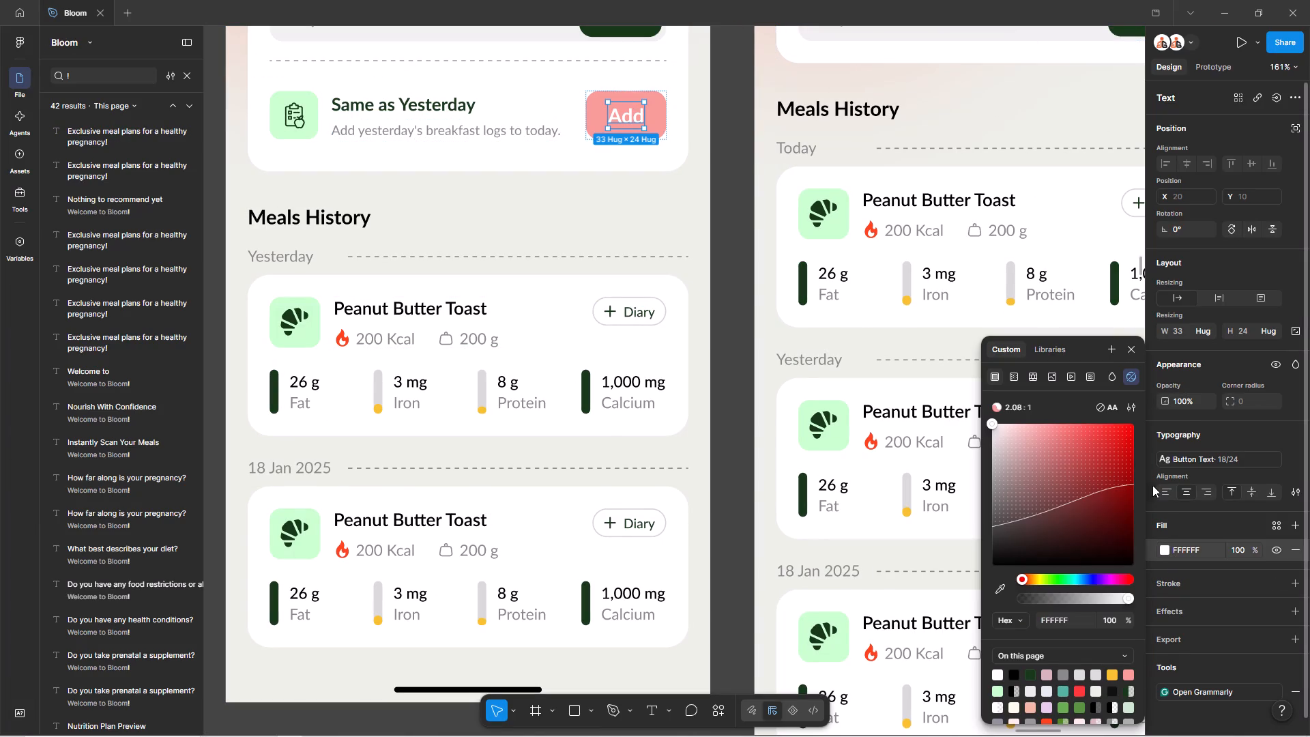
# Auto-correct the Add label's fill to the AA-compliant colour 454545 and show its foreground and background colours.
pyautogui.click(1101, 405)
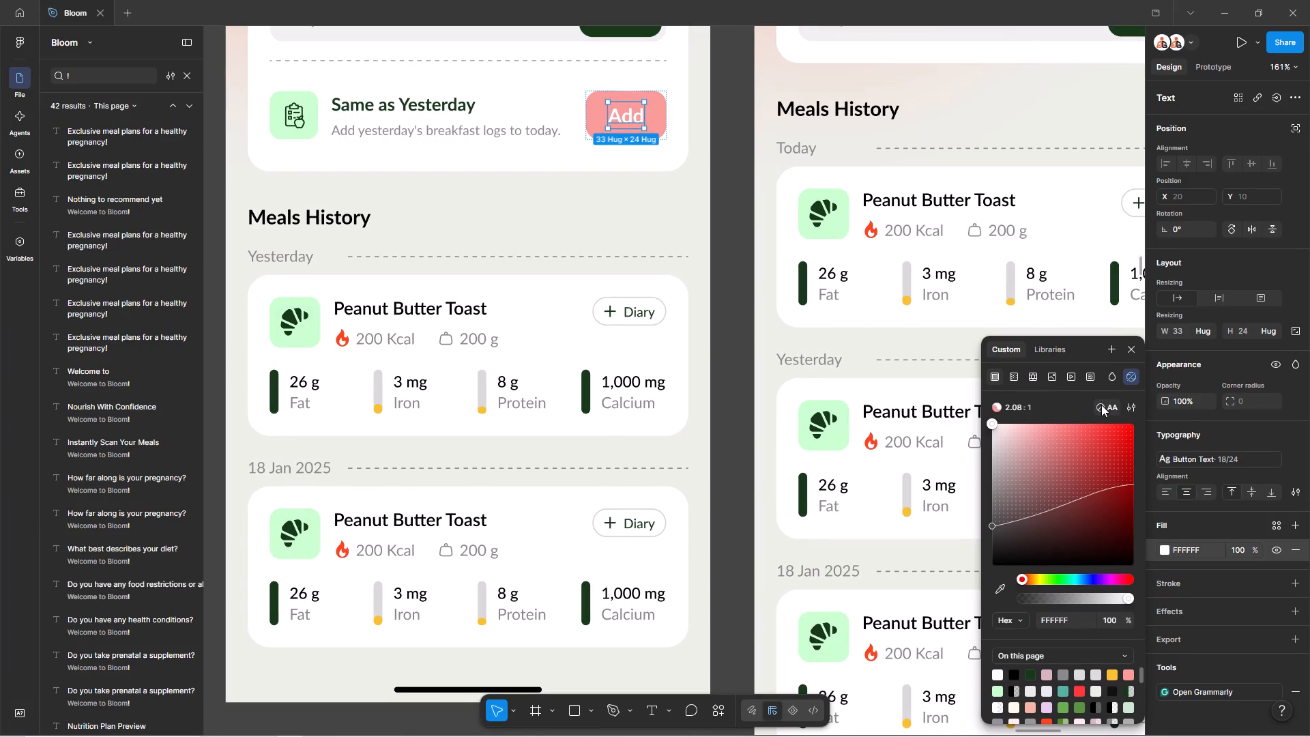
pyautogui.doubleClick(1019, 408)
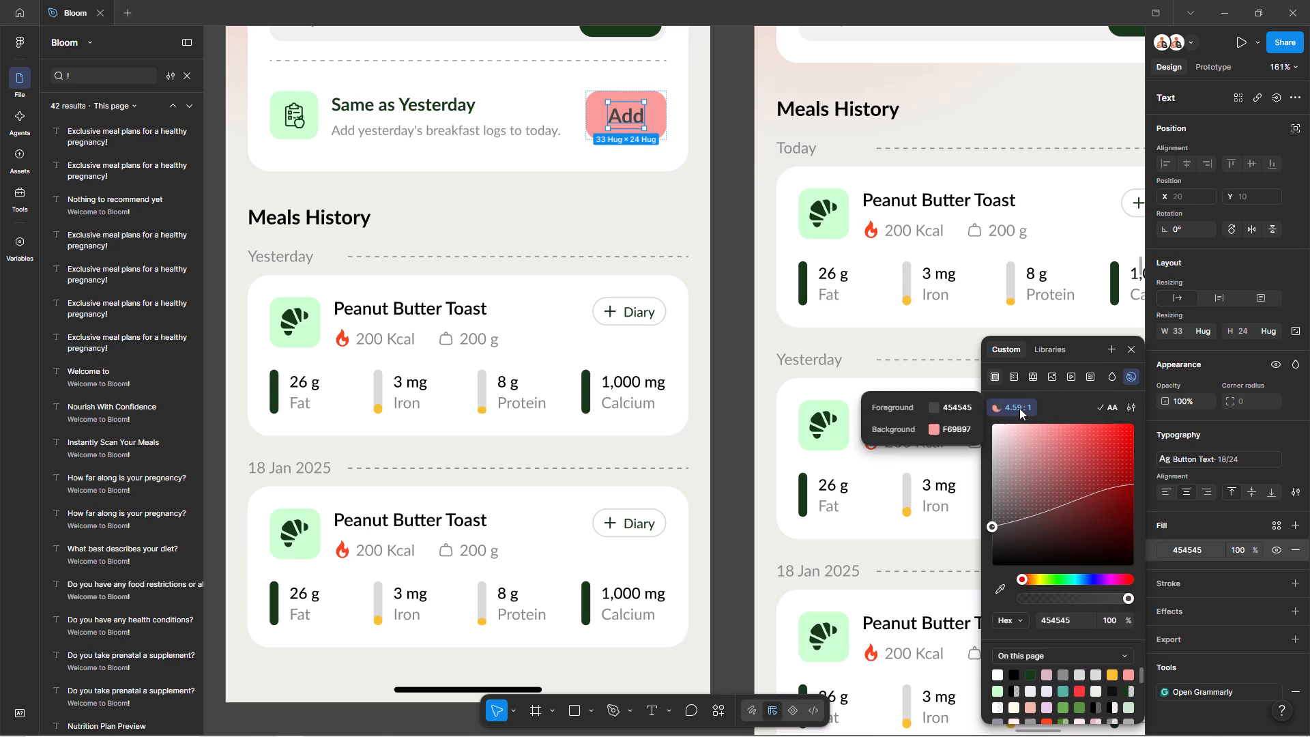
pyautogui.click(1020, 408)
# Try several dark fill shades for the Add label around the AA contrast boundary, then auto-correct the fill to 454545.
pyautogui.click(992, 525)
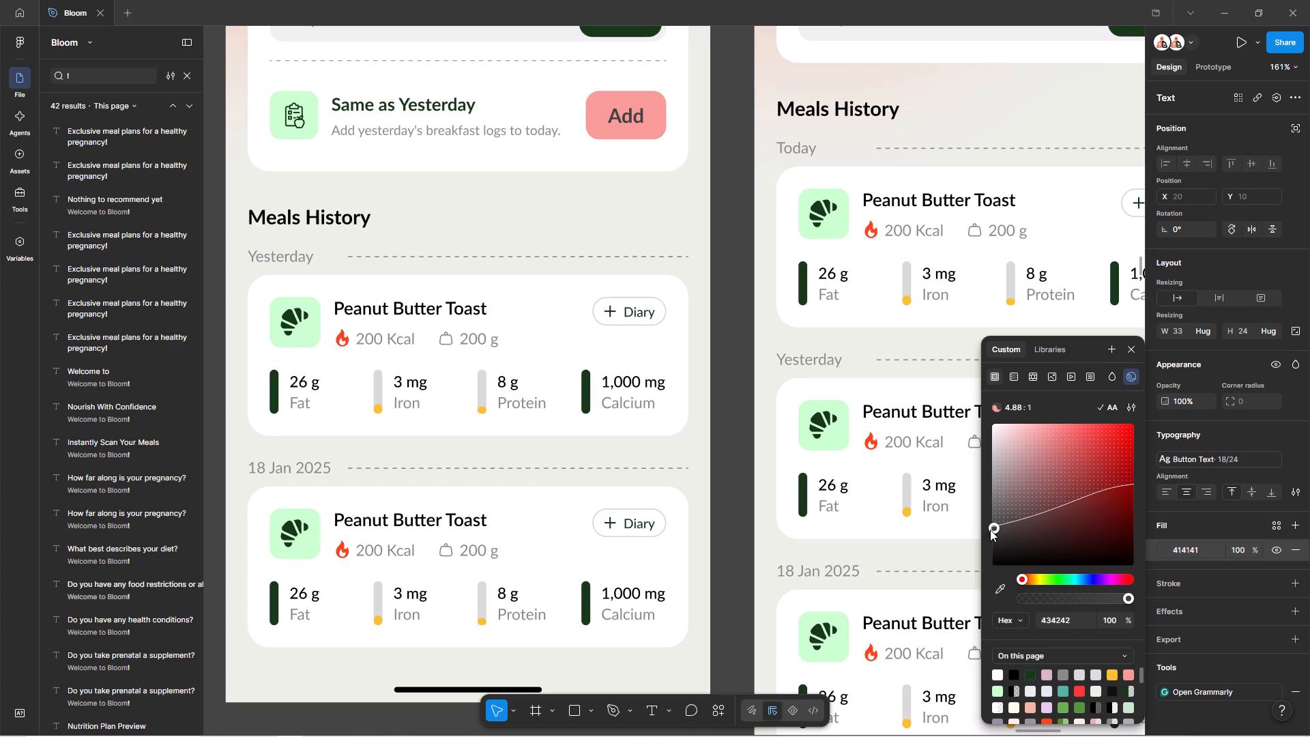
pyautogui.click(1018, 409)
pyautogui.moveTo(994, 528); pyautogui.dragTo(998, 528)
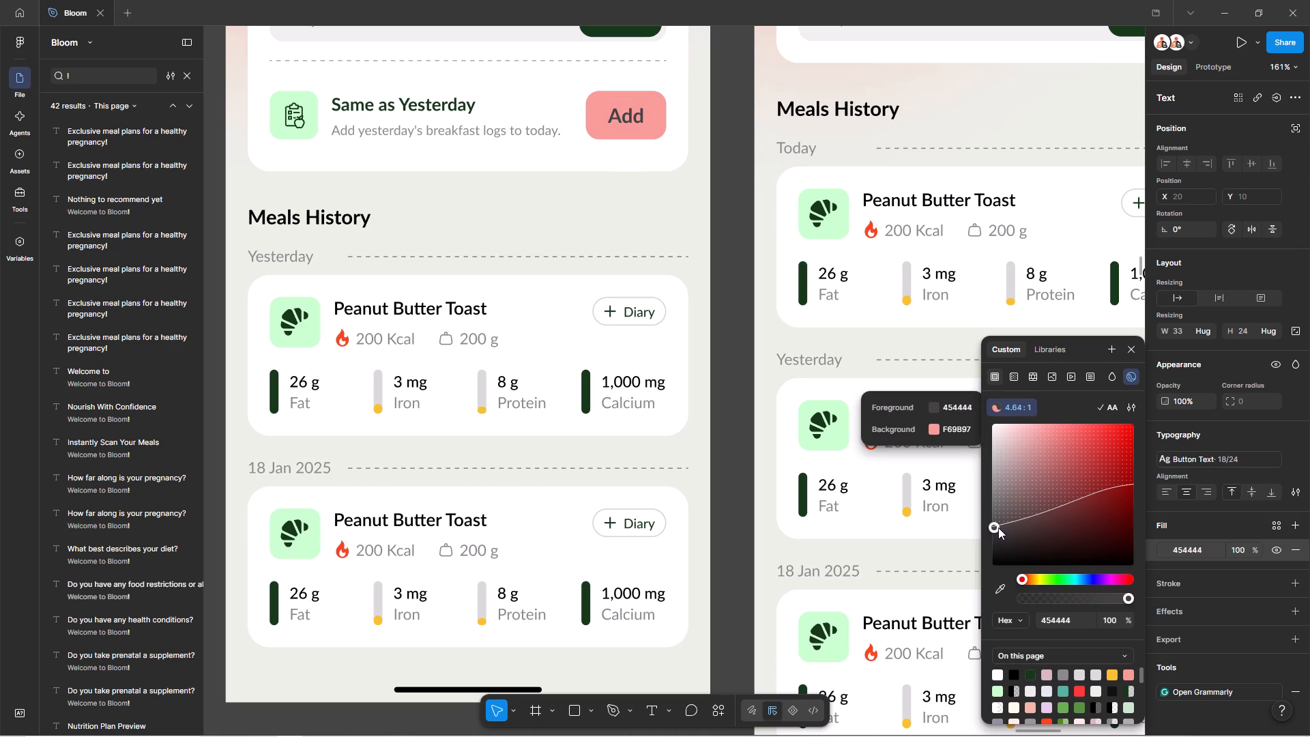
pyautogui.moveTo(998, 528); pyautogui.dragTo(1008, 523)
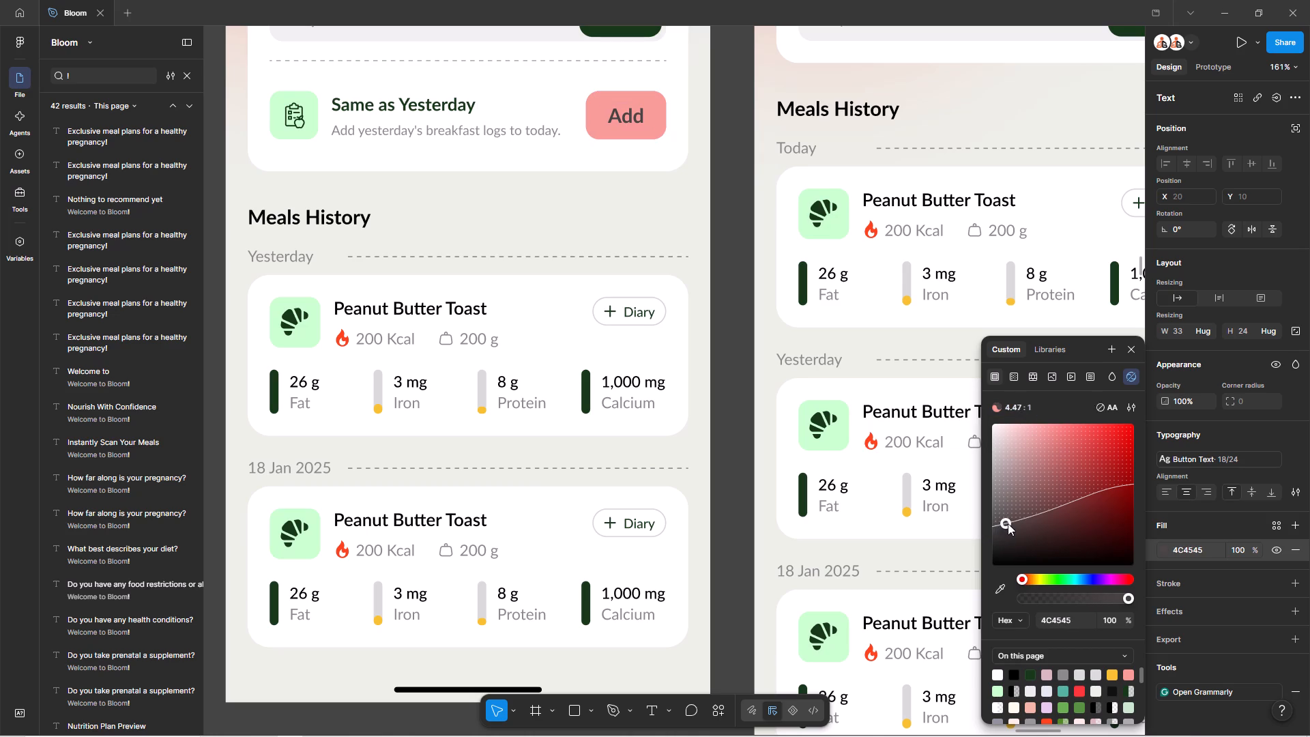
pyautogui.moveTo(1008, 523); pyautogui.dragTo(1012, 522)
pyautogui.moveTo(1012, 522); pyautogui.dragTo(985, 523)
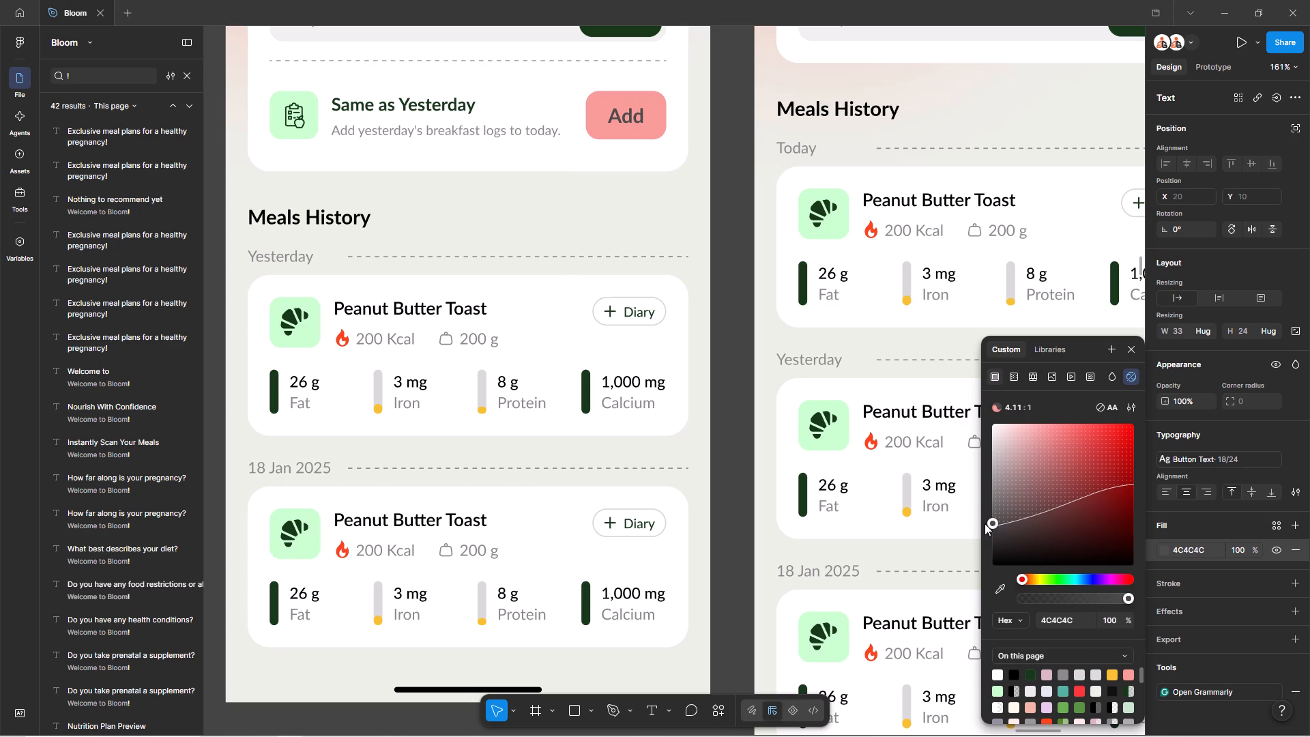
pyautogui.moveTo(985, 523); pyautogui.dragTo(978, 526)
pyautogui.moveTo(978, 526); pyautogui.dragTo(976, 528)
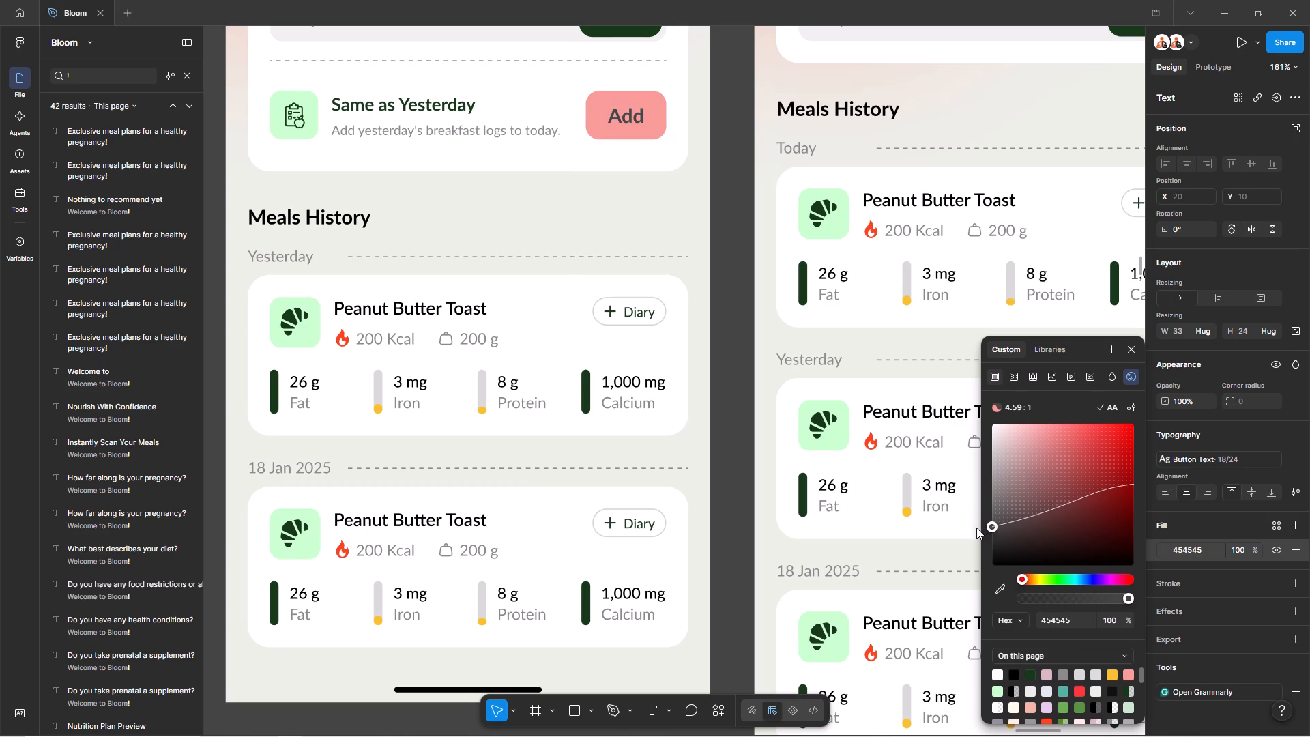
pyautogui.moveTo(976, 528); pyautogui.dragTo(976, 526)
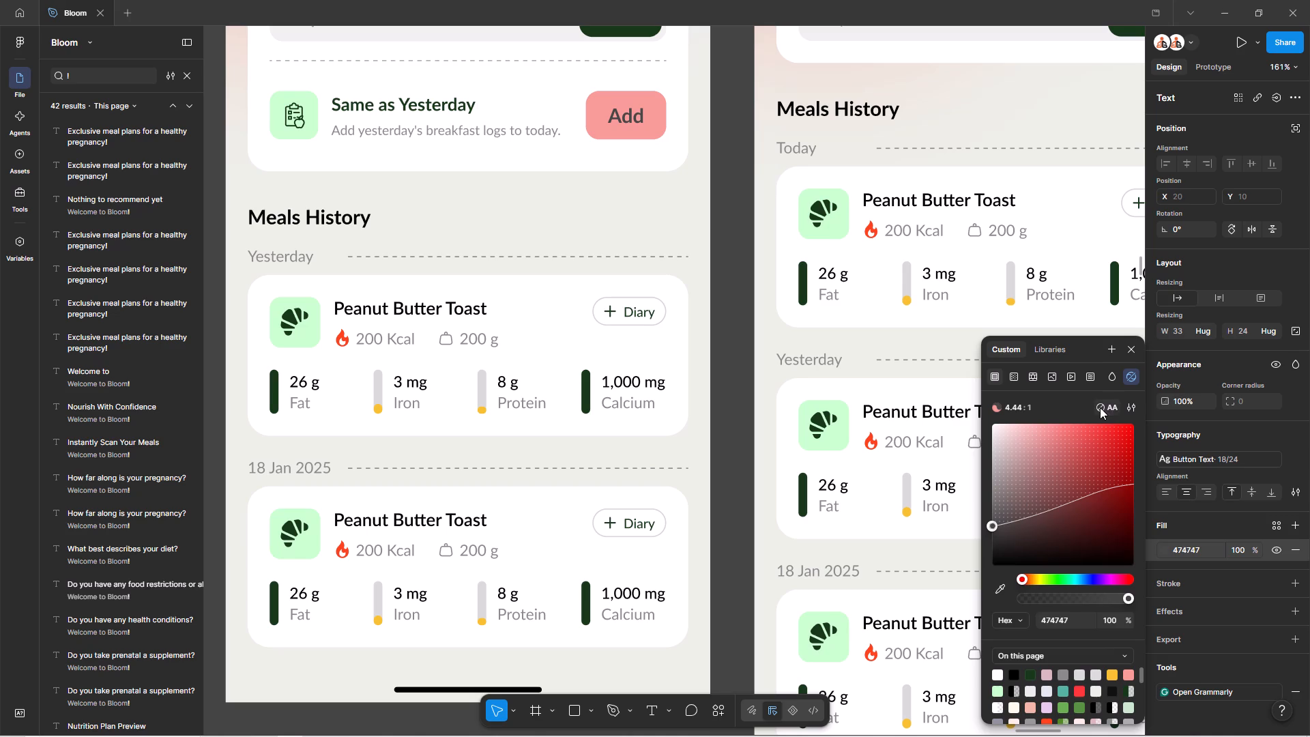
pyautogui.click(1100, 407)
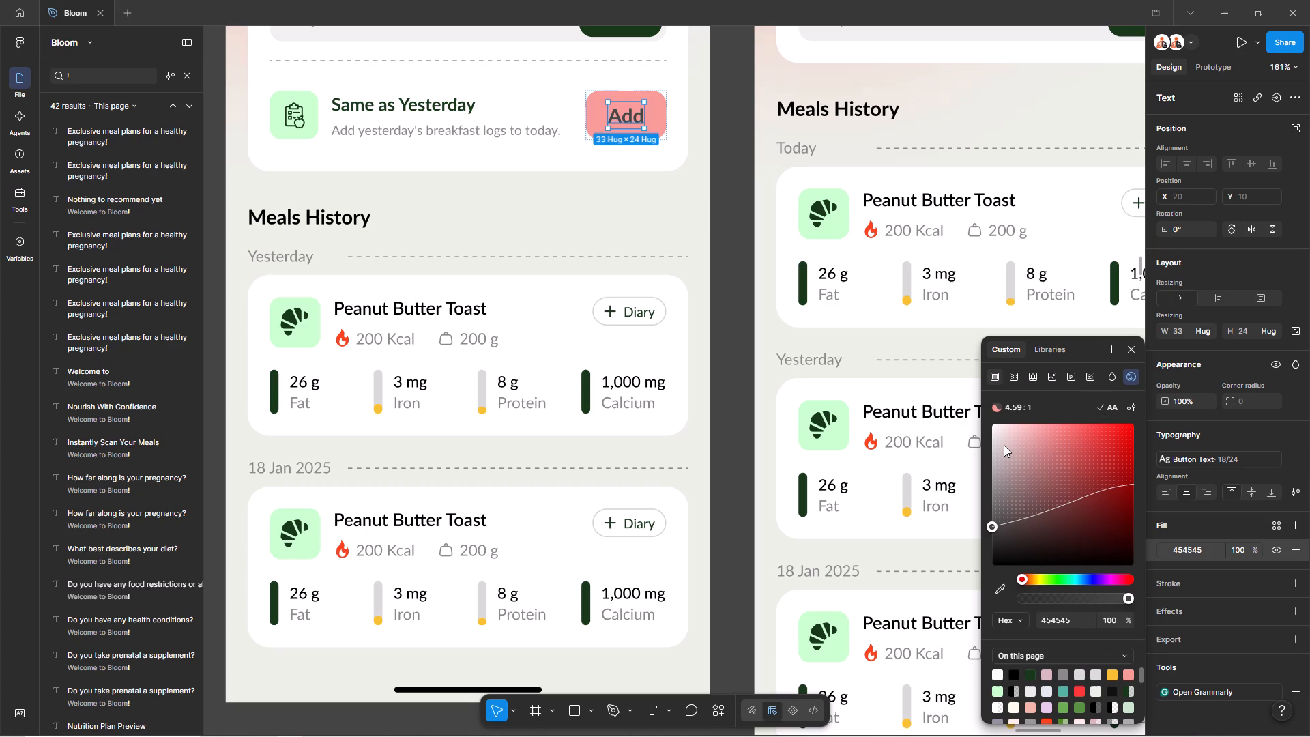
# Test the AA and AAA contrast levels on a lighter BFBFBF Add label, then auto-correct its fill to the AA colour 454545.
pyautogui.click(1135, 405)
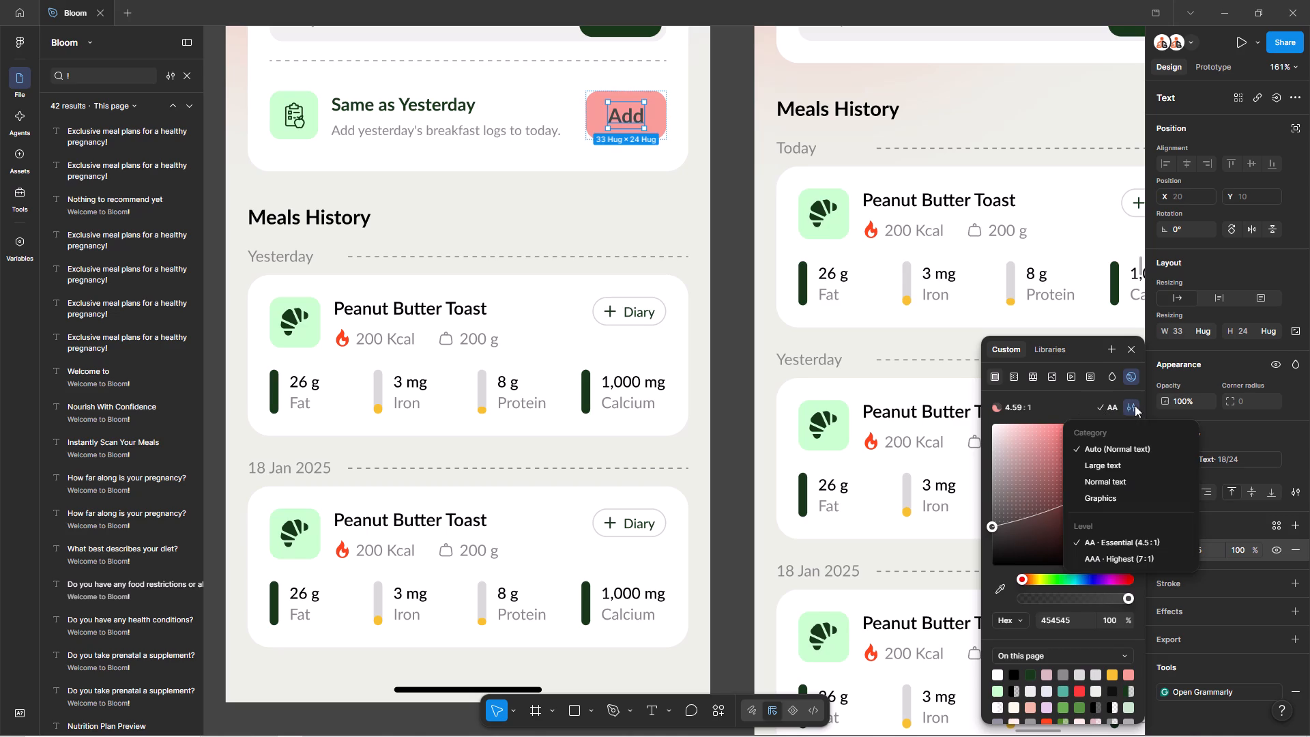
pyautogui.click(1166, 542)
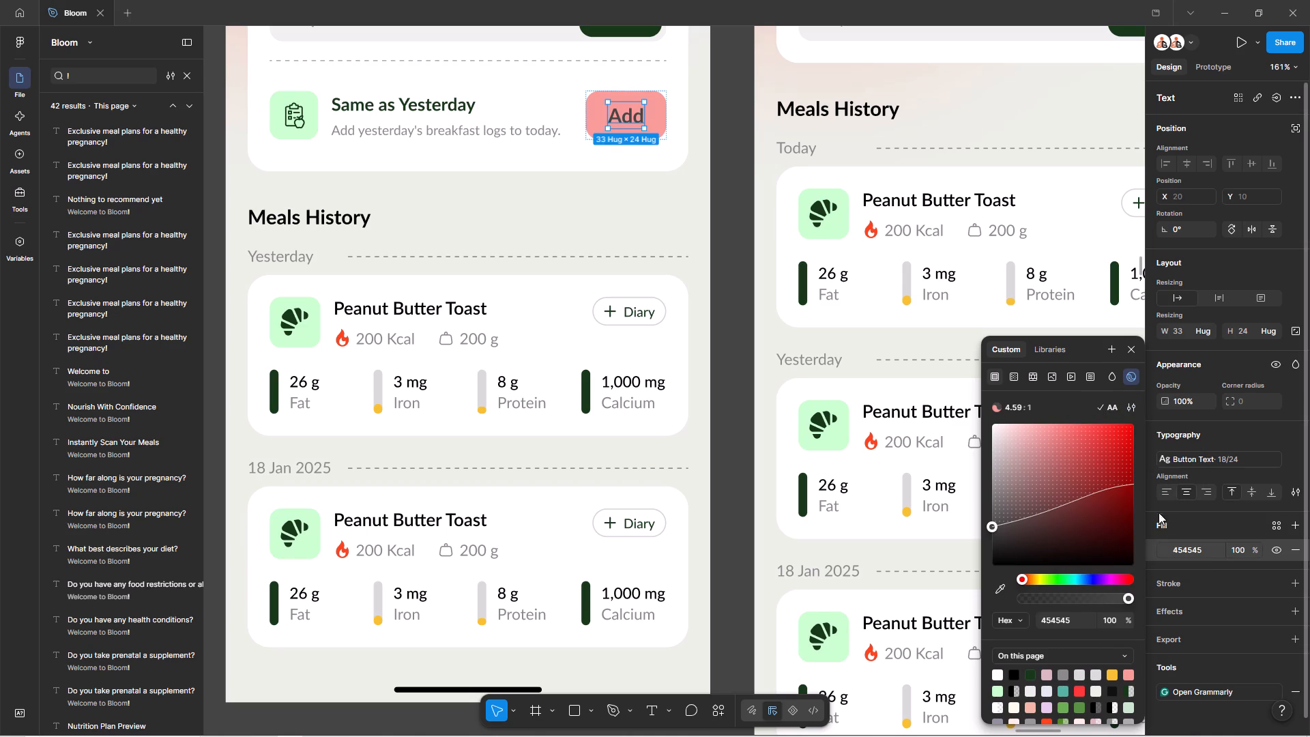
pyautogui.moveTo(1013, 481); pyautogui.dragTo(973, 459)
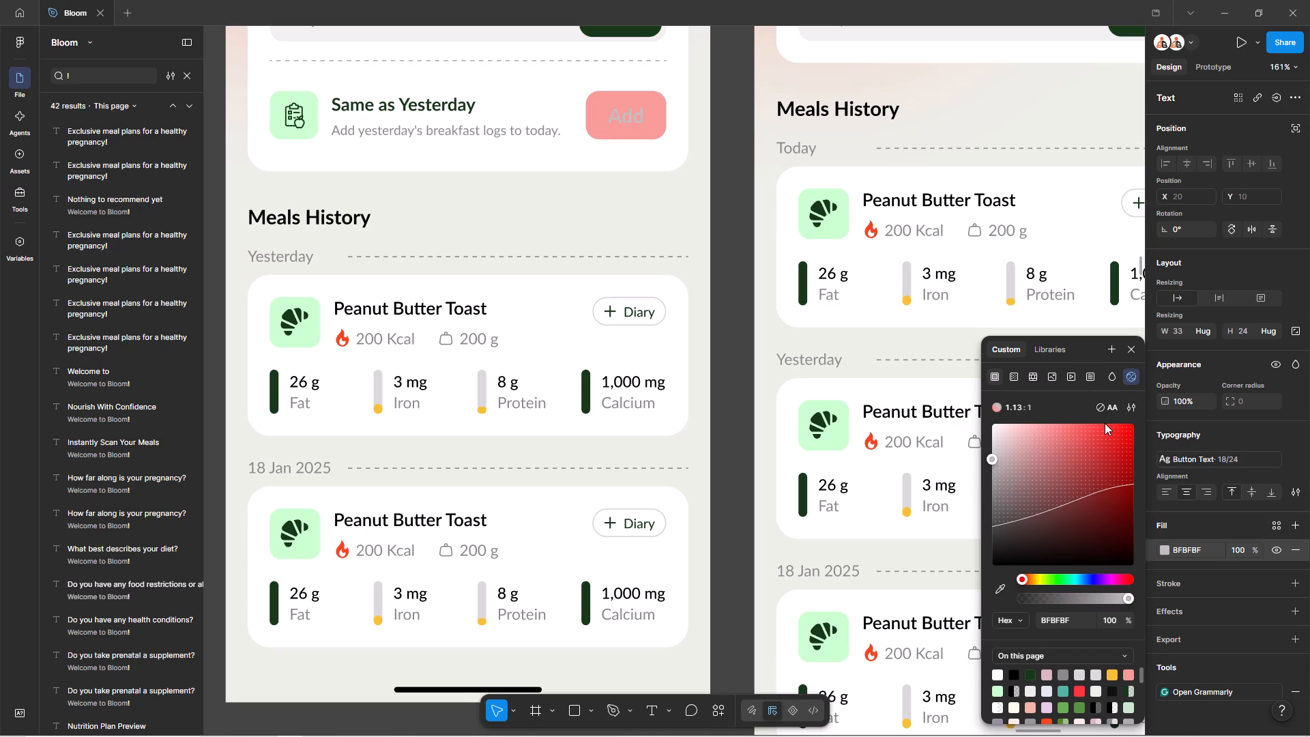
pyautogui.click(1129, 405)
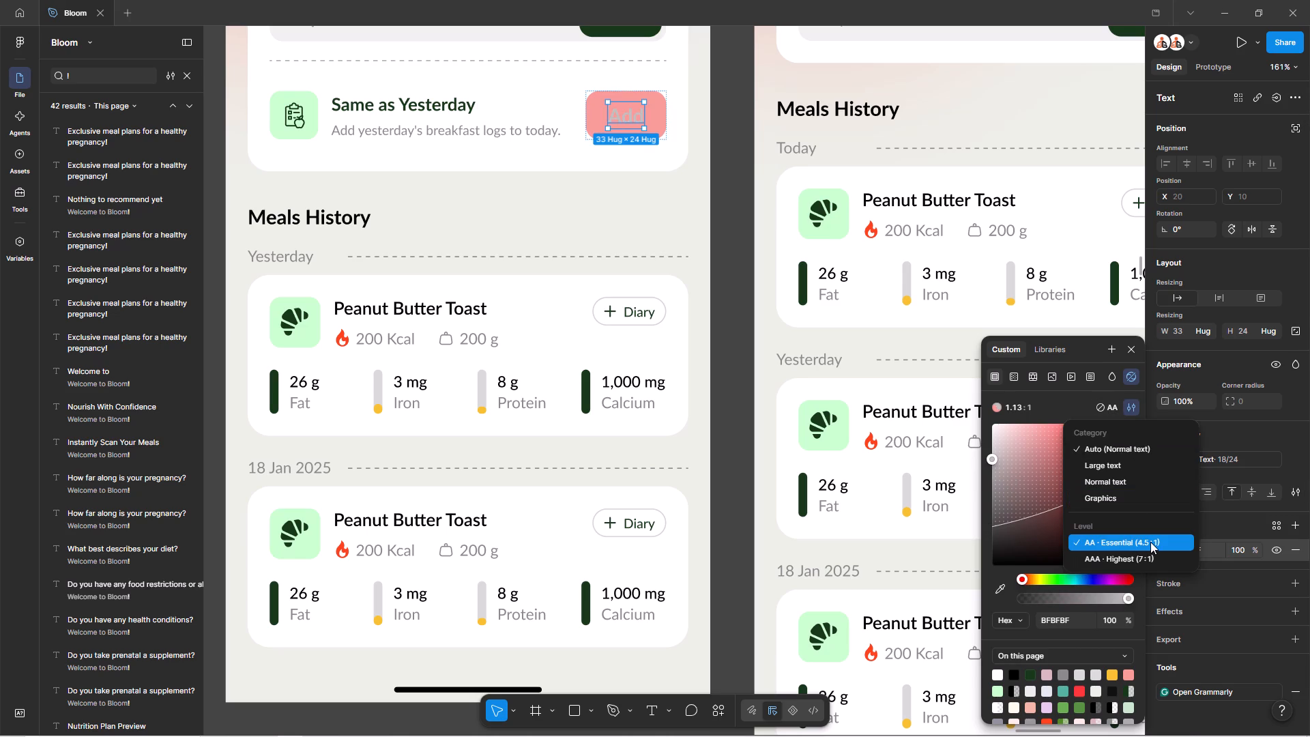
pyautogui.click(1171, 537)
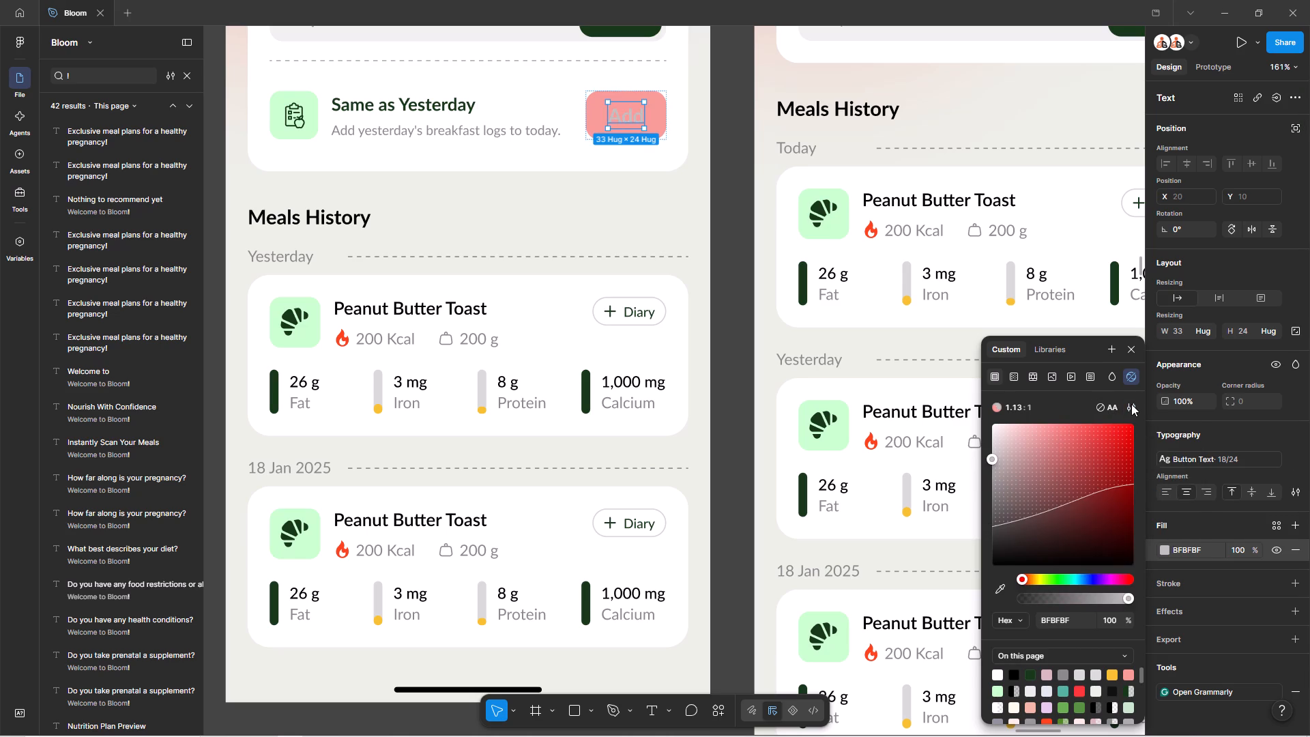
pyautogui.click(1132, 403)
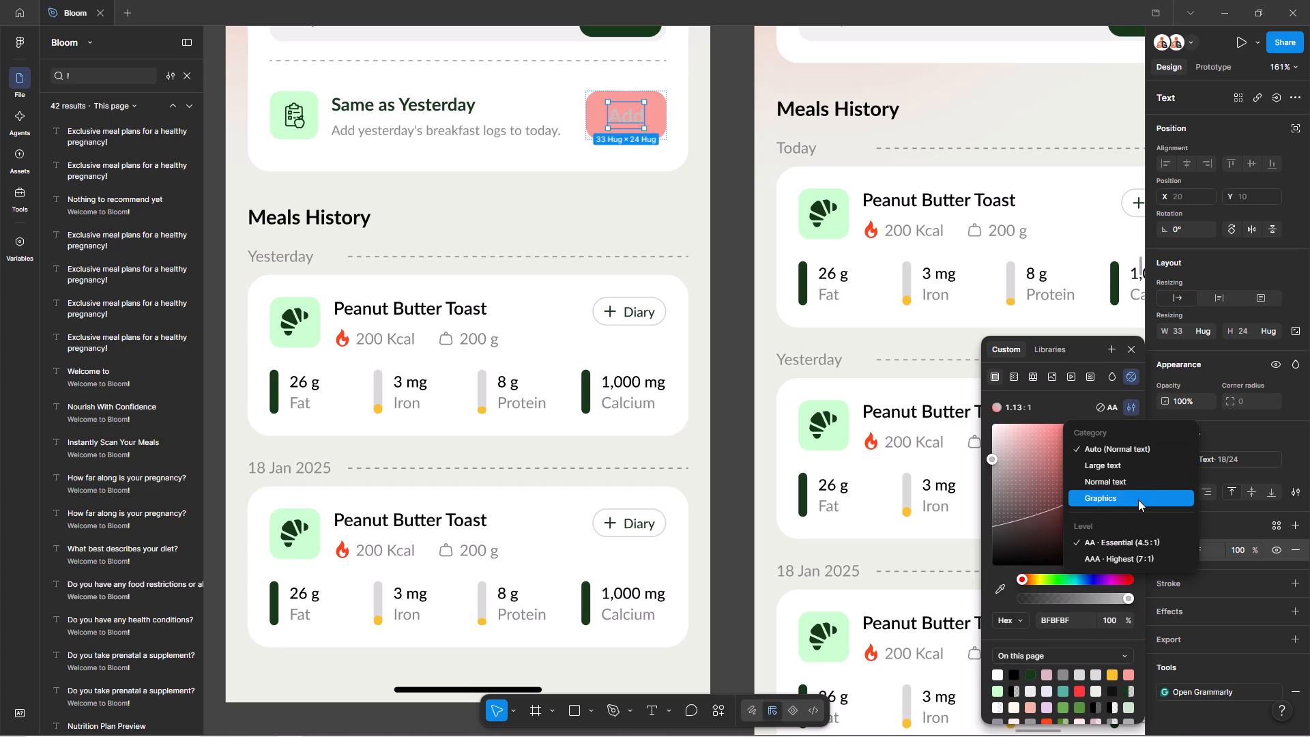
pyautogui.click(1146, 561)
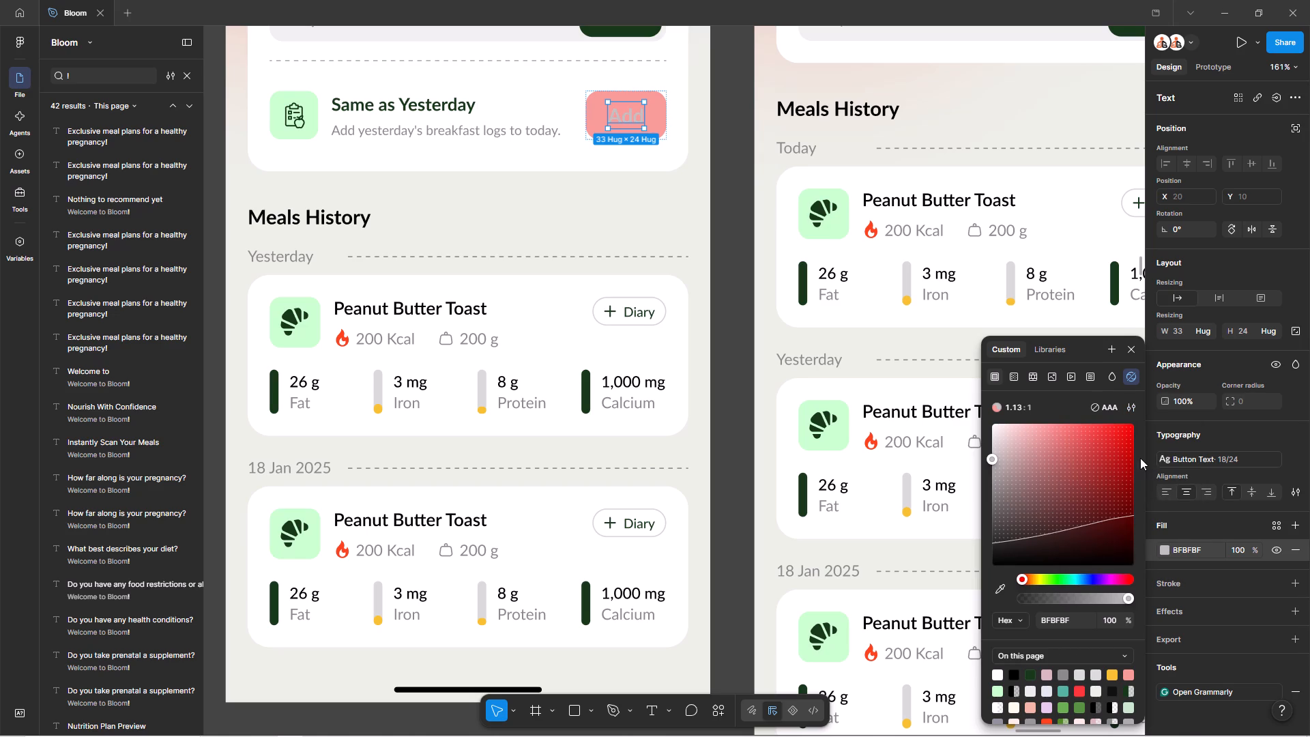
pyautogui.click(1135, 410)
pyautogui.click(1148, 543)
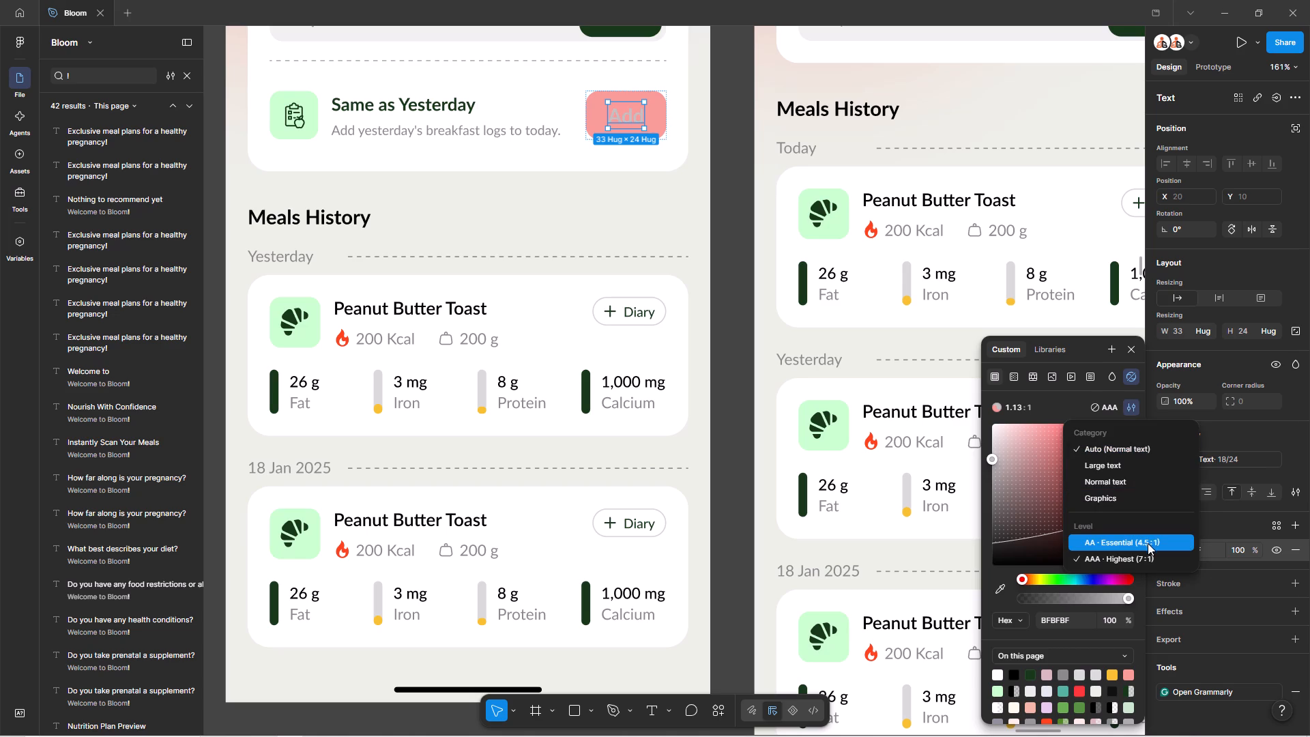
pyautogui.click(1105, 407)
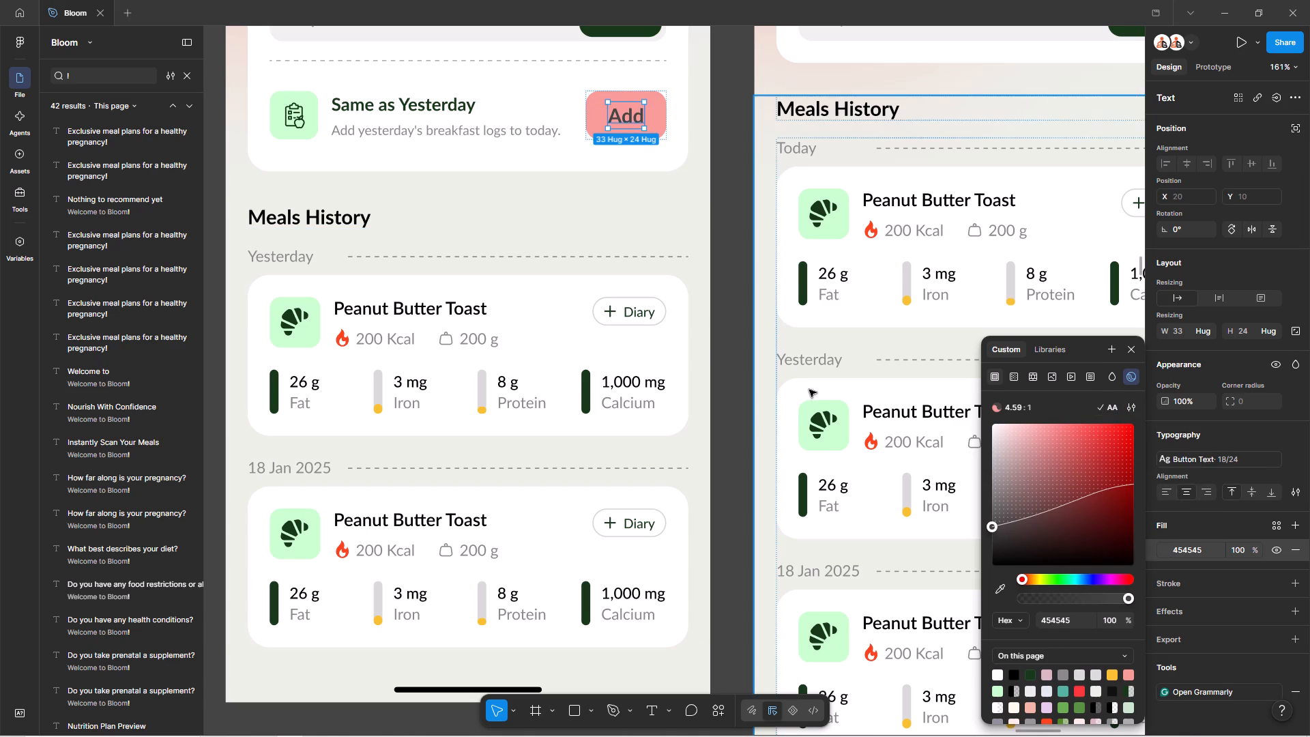
# Undo all the contrast colour changes made to the Same as Yesterday card's Add label, back to its original white fill.
pyautogui.click(732, 197)
pyautogui.keyDown('ctrl'); pyautogui.scroll(-1, 733, 197); pyautogui.keyUp('ctrl')
pyautogui.keyDown('ctrl'); pyautogui.scroll(1, 733, 197); pyautogui.keyUp('ctrl')
pyautogui.keyDown('ctrl'); pyautogui.scroll(-3, 733, 197); pyautogui.keyUp('ctrl')
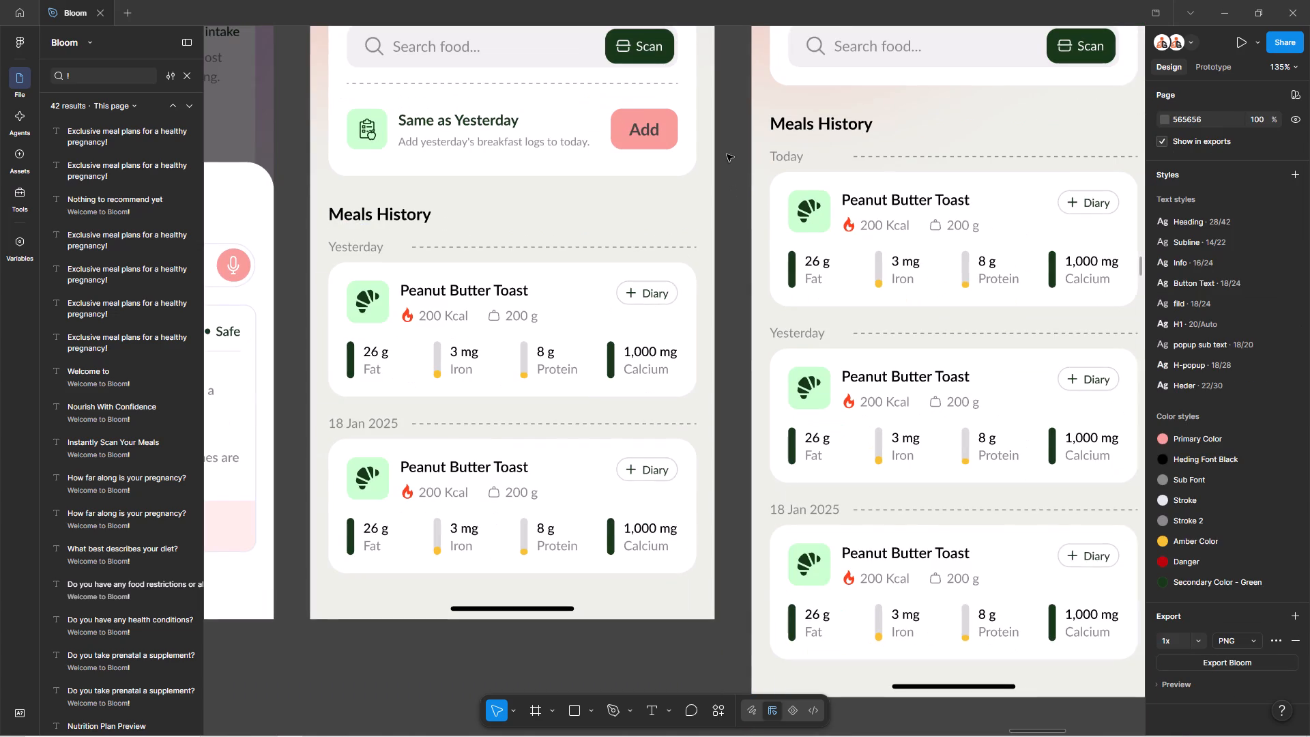
pyautogui.keyDown('ctrl'); pyautogui.scroll(-4, 770, 323); pyautogui.keyUp('ctrl')
pyautogui.keyDown('ctrl'); pyautogui.scroll(3, 756, 200); pyautogui.keyUp('ctrl')
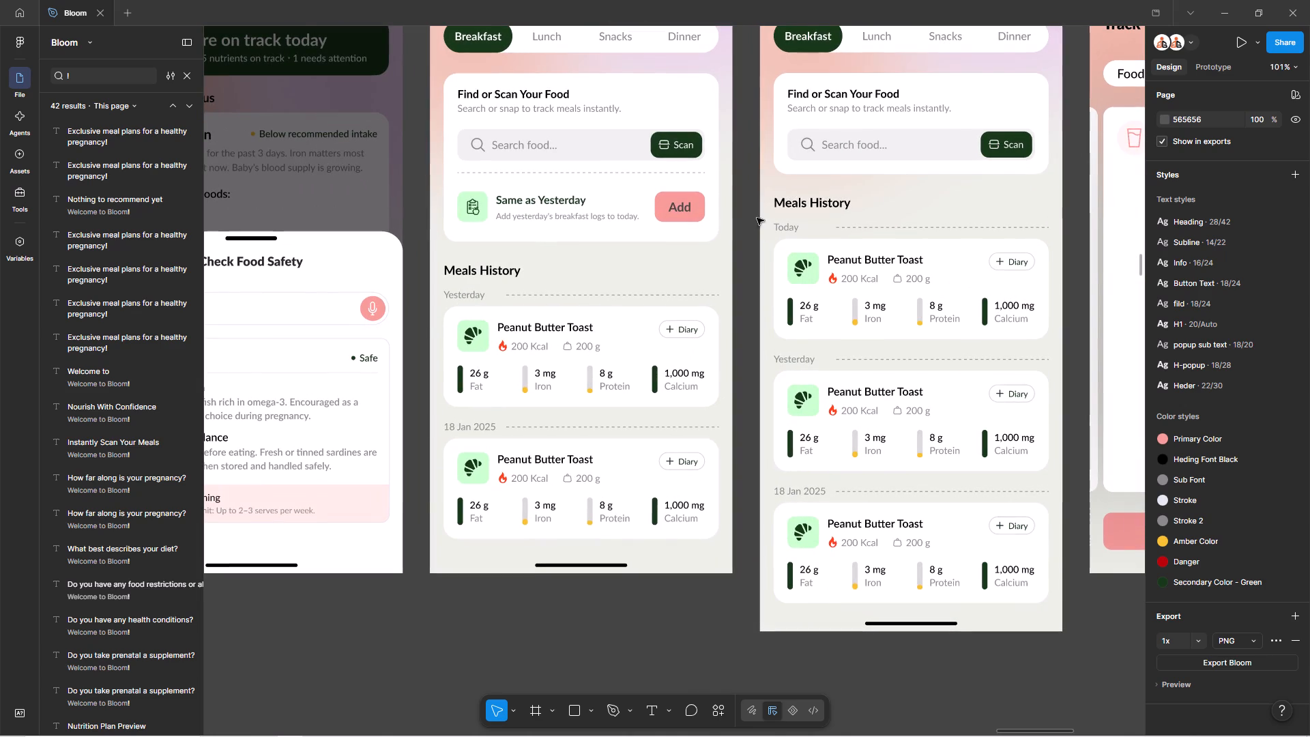
pyautogui.keyDown('ctrl'); pyautogui.click(688, 207); pyautogui.keyUp('ctrl')
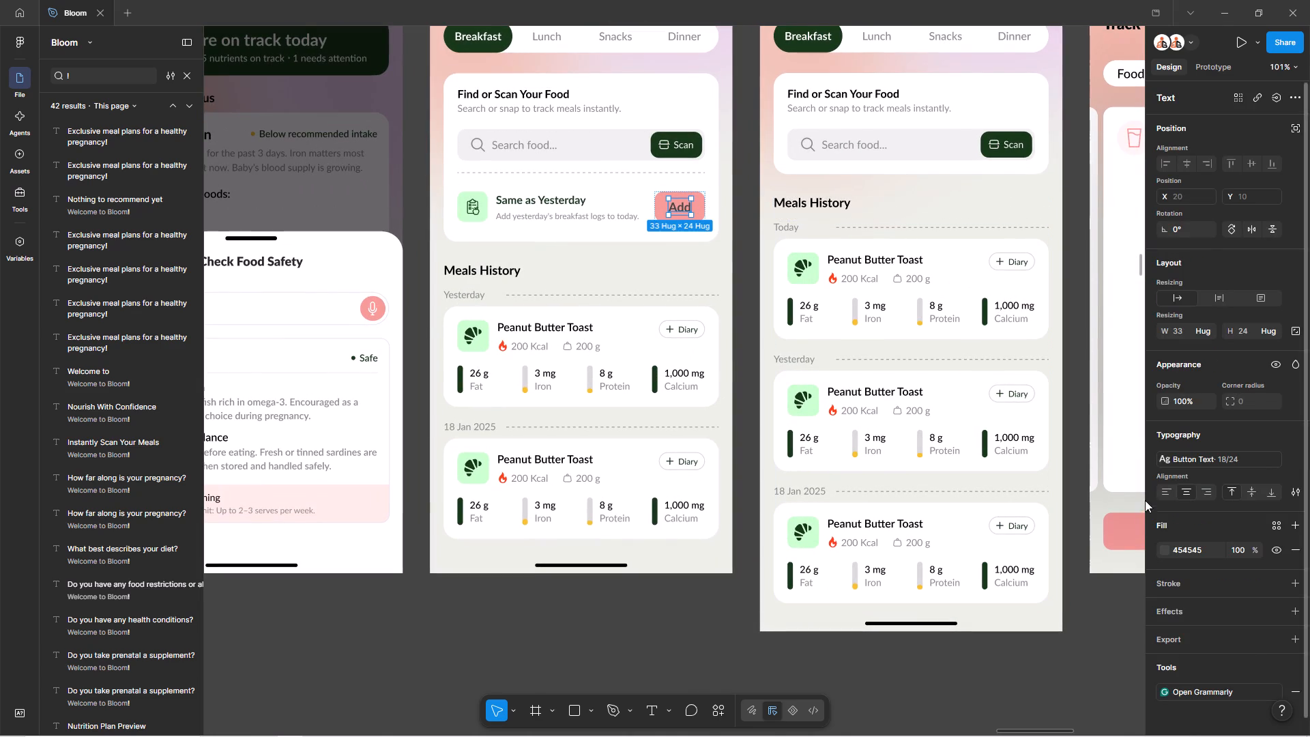
pyautogui.click(1167, 543)
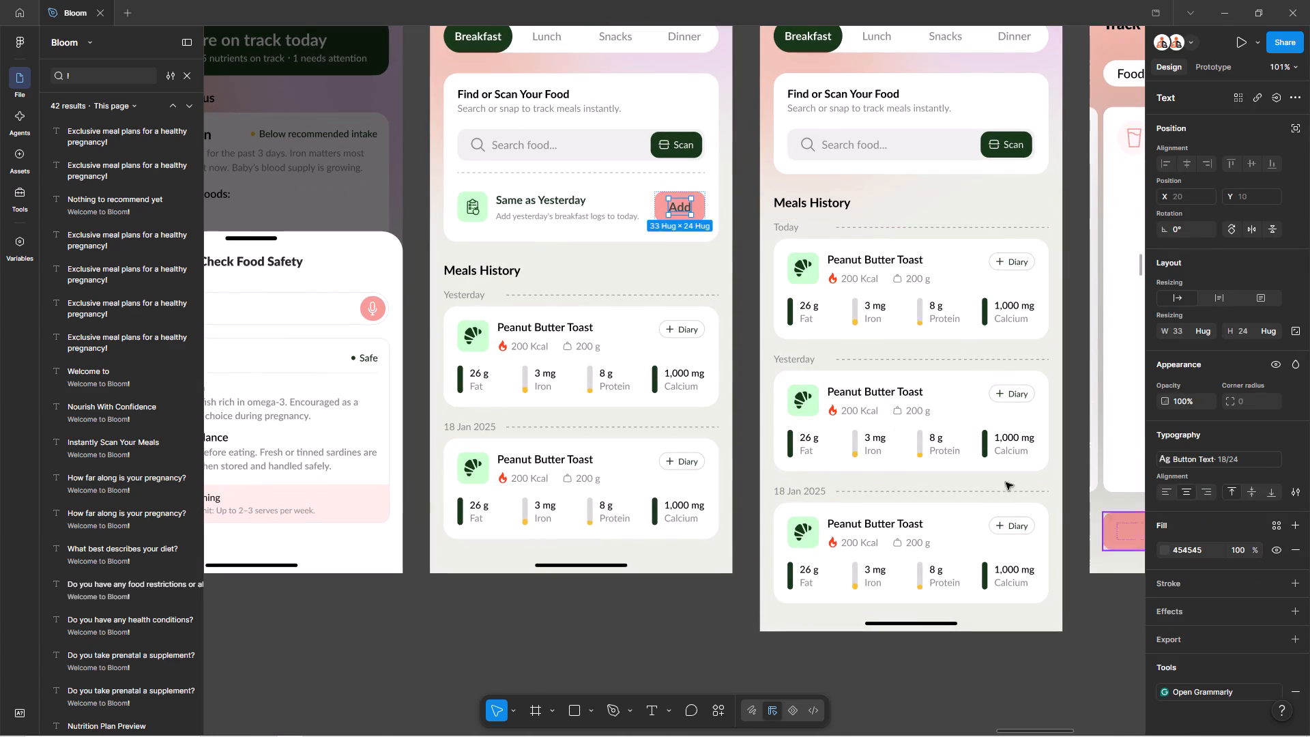
pyautogui.hotkey('ctrl', 'z')
pyautogui.hotkey('ctrl', 'z')
pyautogui.hotkey('ctrl', 'z')
pyautogui.click(744, 240)
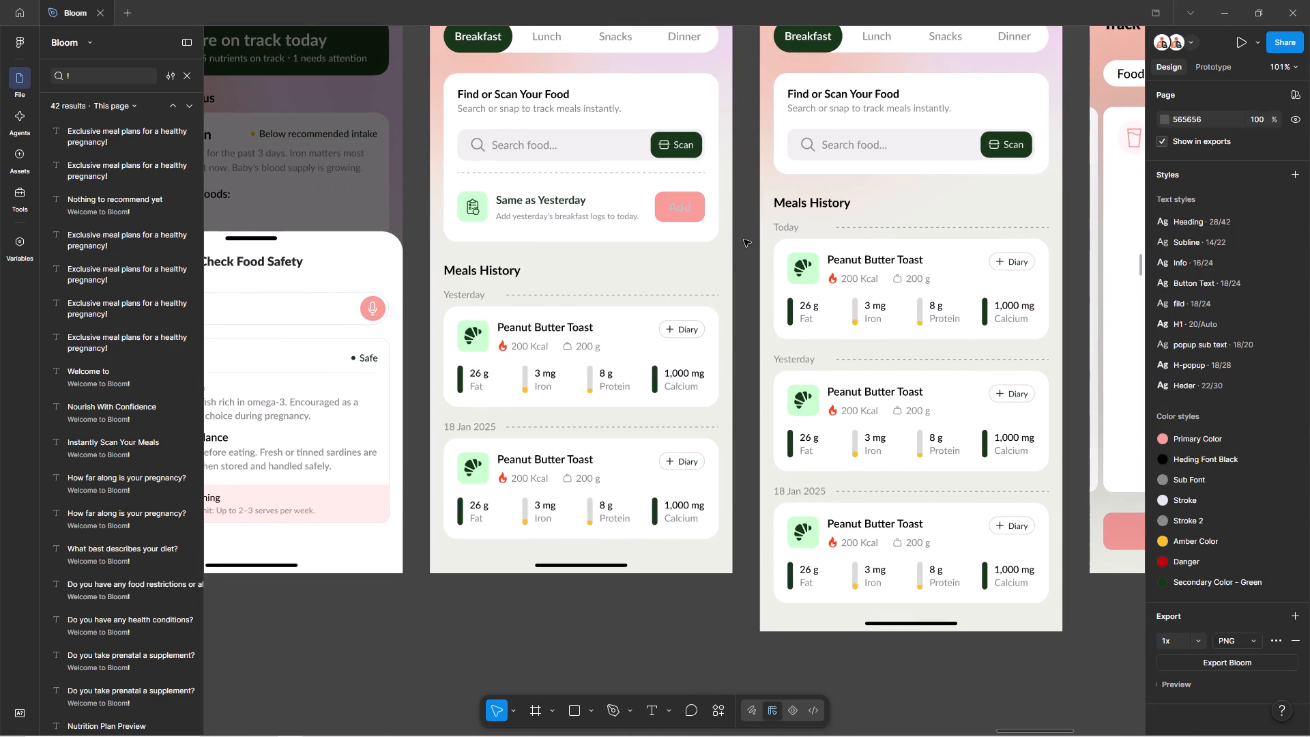
pyautogui.hotkey('ctrl', 'z')
pyautogui.hotkey('ctrl', 'z')
pyautogui.hotkey('ctrl', 'z')
pyautogui.hotkey('ctrl', 'z')
pyautogui.hotkey('ctrl', 'z')
pyautogui.hotkey('ctrl', 'z')
pyautogui.hotkey('ctrl', 'z')
pyautogui.hotkey('ctrl', 'z')
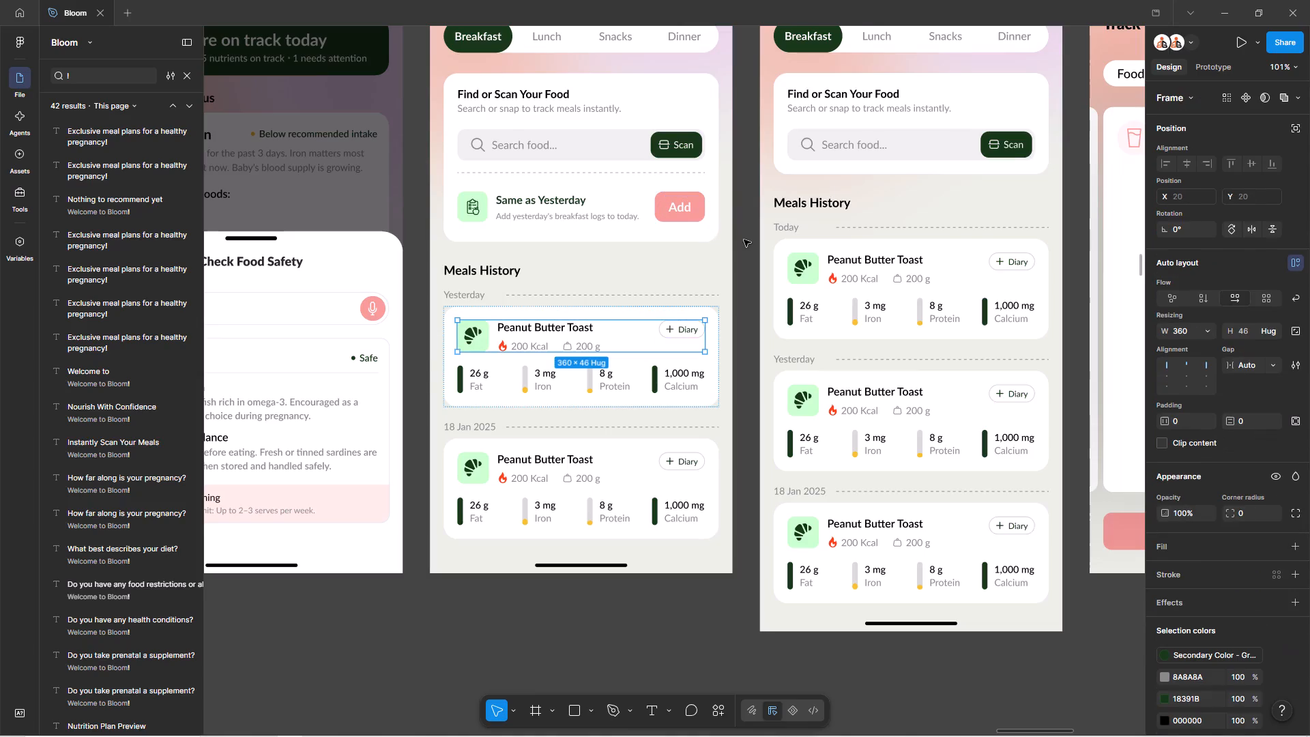
pyautogui.click(744, 240)
# Switch to the build review and reread the Accessibility 10/10 criteria on text contrast, tap targets and icon plus text for statuses.
pyautogui.hotkey('alt', 'Tab')
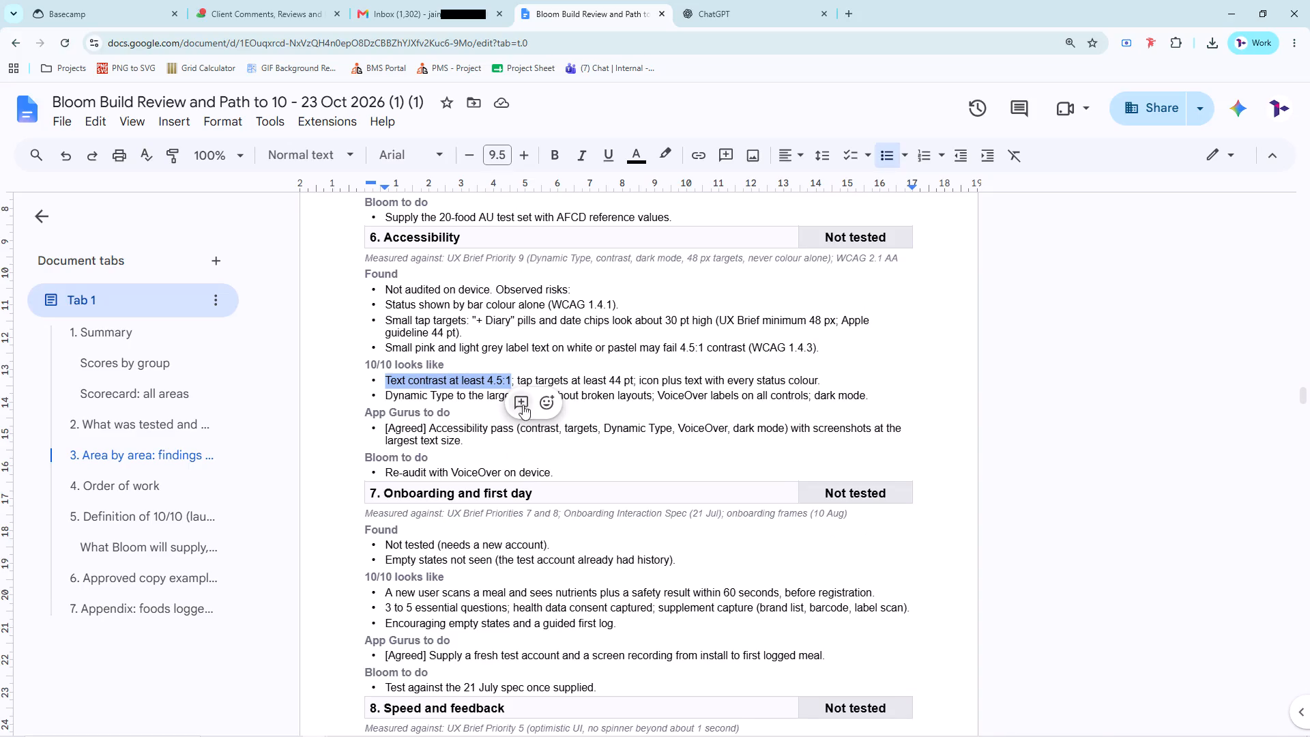
pyautogui.click(429, 374)
pyautogui.click(473, 378)
pyautogui.click(498, 378)
pyautogui.click(534, 378)
pyautogui.click(566, 378)
pyautogui.click(583, 378)
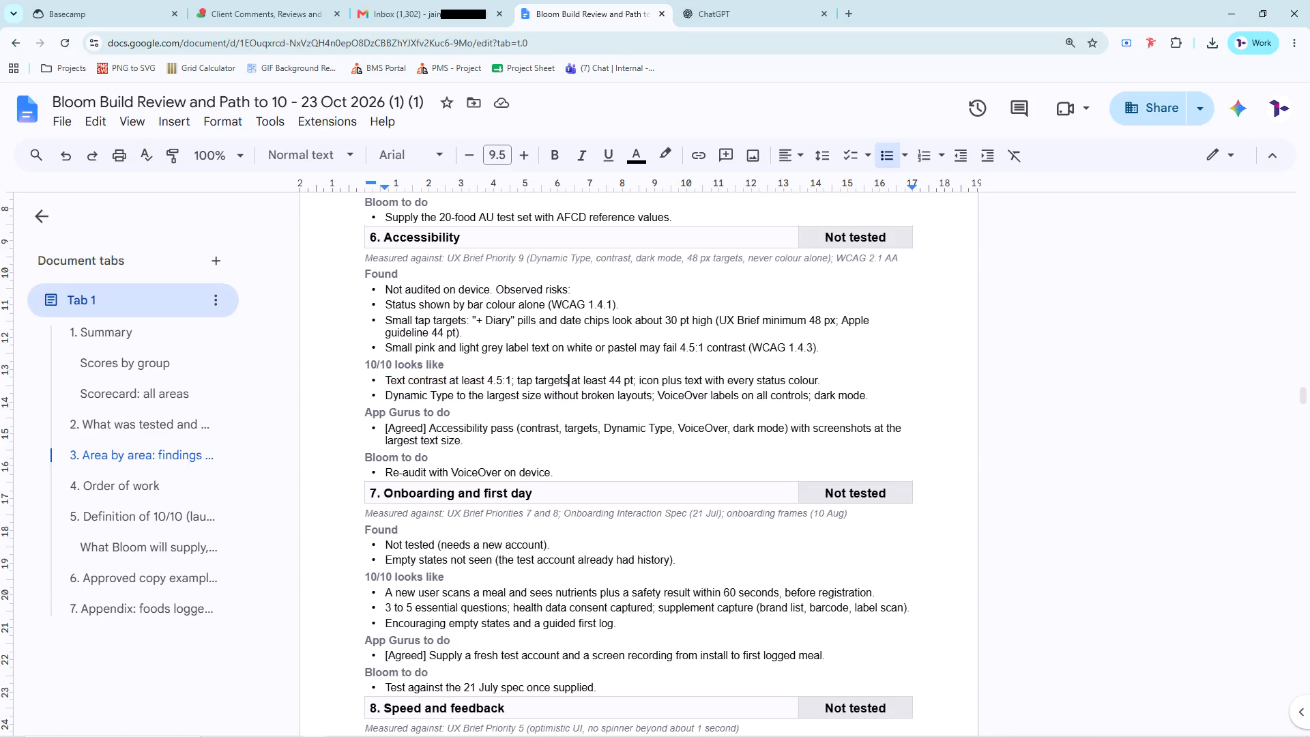
pyautogui.click(568, 381)
pyautogui.click(616, 384)
pyautogui.click(651, 385)
pyautogui.click(687, 385)
pyautogui.click(617, 383)
pyautogui.click(638, 382)
# Compare the Accessibility finding about status shown by bar colour alone with the 10/10 criteria below it.
pyautogui.keyDown('alt'); pyautogui.click(424, 309); pyautogui.keyUp('alt')
pyautogui.keyDown('alt'); pyautogui.click(476, 309); pyautogui.keyUp('alt')
pyautogui.keyDown('alt'); pyautogui.click(499, 309); pyautogui.keyUp('alt')
pyautogui.keyDown('alt'); pyautogui.click(538, 303); pyautogui.keyUp('alt')
pyautogui.click(426, 379)
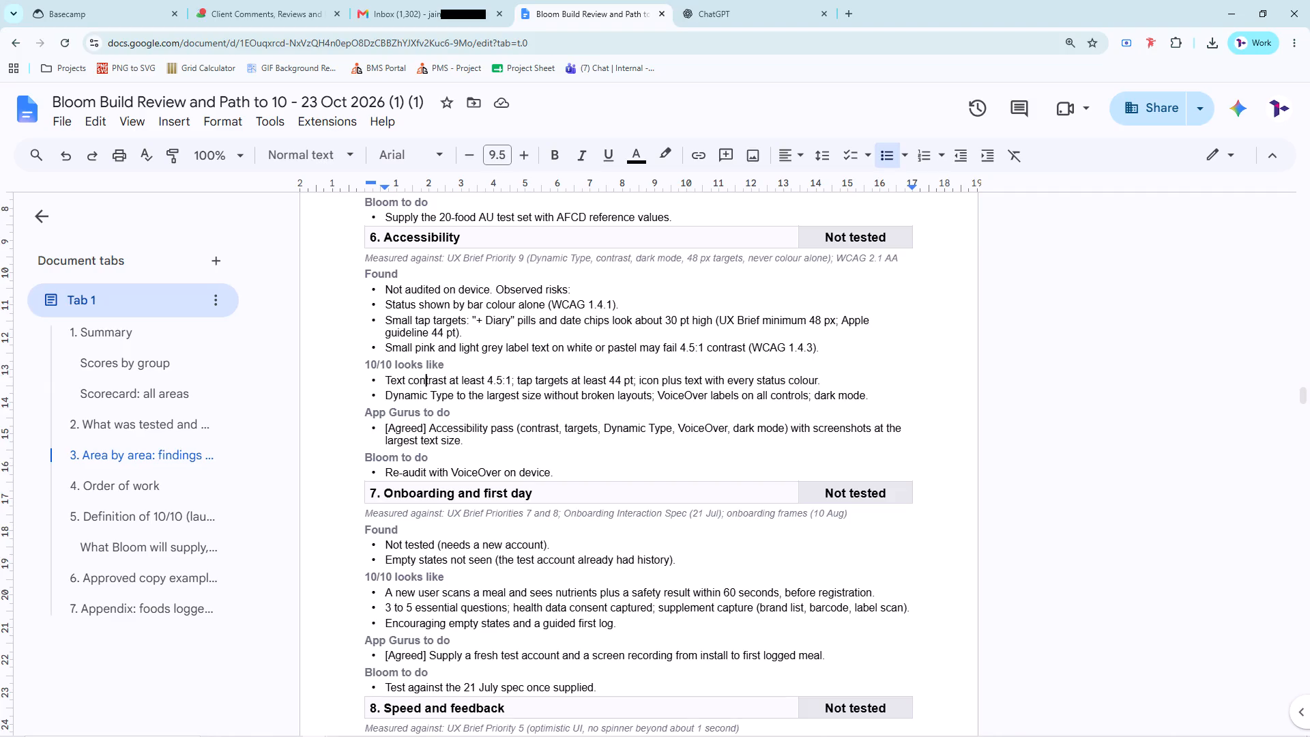
pyautogui.click(449, 381)
pyautogui.click(506, 383)
# Switch to Figma and examine the Rose Status Charts section of the Dashboard screen for how statuses are shown.
pyautogui.hotkey('alt', 'Tab')
pyautogui.keyDown('ctrl'); pyautogui.scroll(-7, 654, 319); pyautogui.keyUp('ctrl')
pyautogui.keyDown('ctrl'); pyautogui.scroll(1, 654, 319); pyautogui.keyUp('ctrl')
pyautogui.keyDown('ctrl'); pyautogui.scroll(-11, 654, 319); pyautogui.keyUp('ctrl')
pyautogui.keyDown('ctrl'); pyautogui.scroll(1, 656, 320); pyautogui.keyUp('ctrl')
pyautogui.keyDown('ctrl'); pyautogui.scroll(-4, 656, 320); pyautogui.keyUp('ctrl')
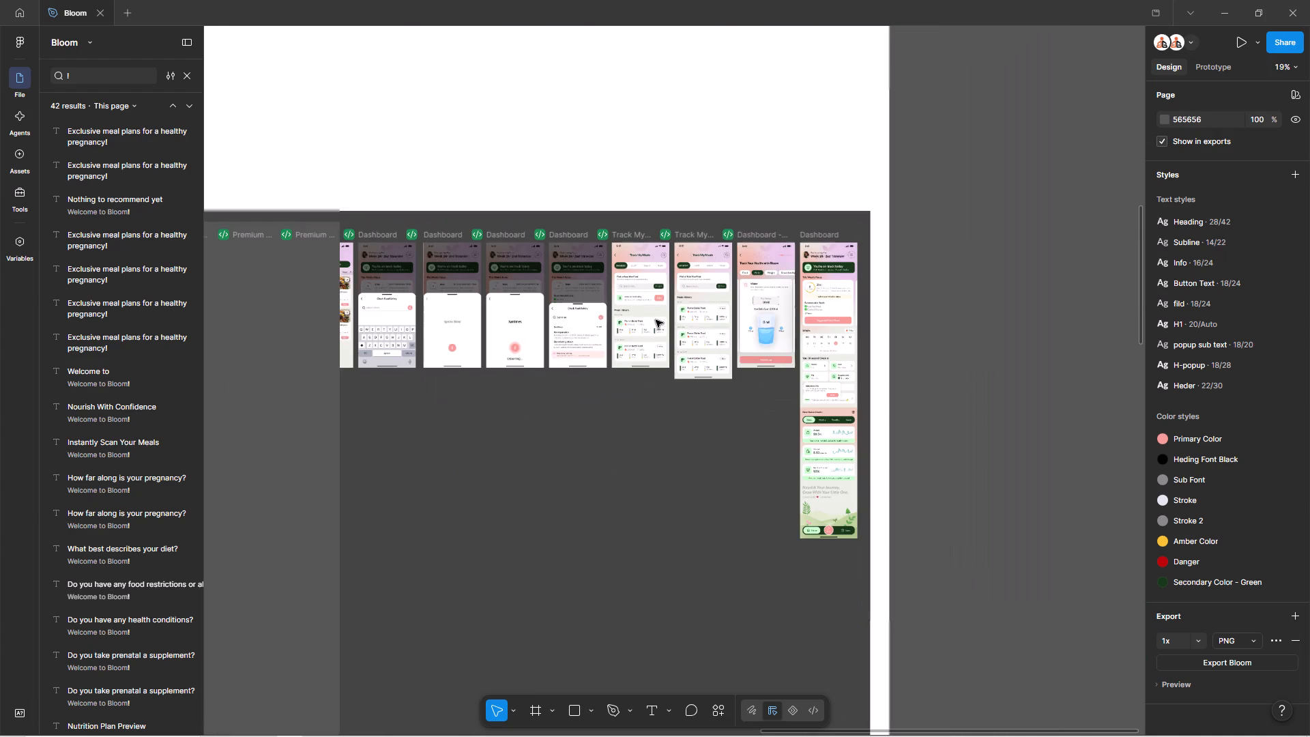
pyautogui.keyDown('ctrl'); pyautogui.scroll(20, 839, 457); pyautogui.keyUp('ctrl')
pyautogui.keyDown('ctrl'); pyautogui.scroll(1, 839, 457); pyautogui.keyUp('ctrl')
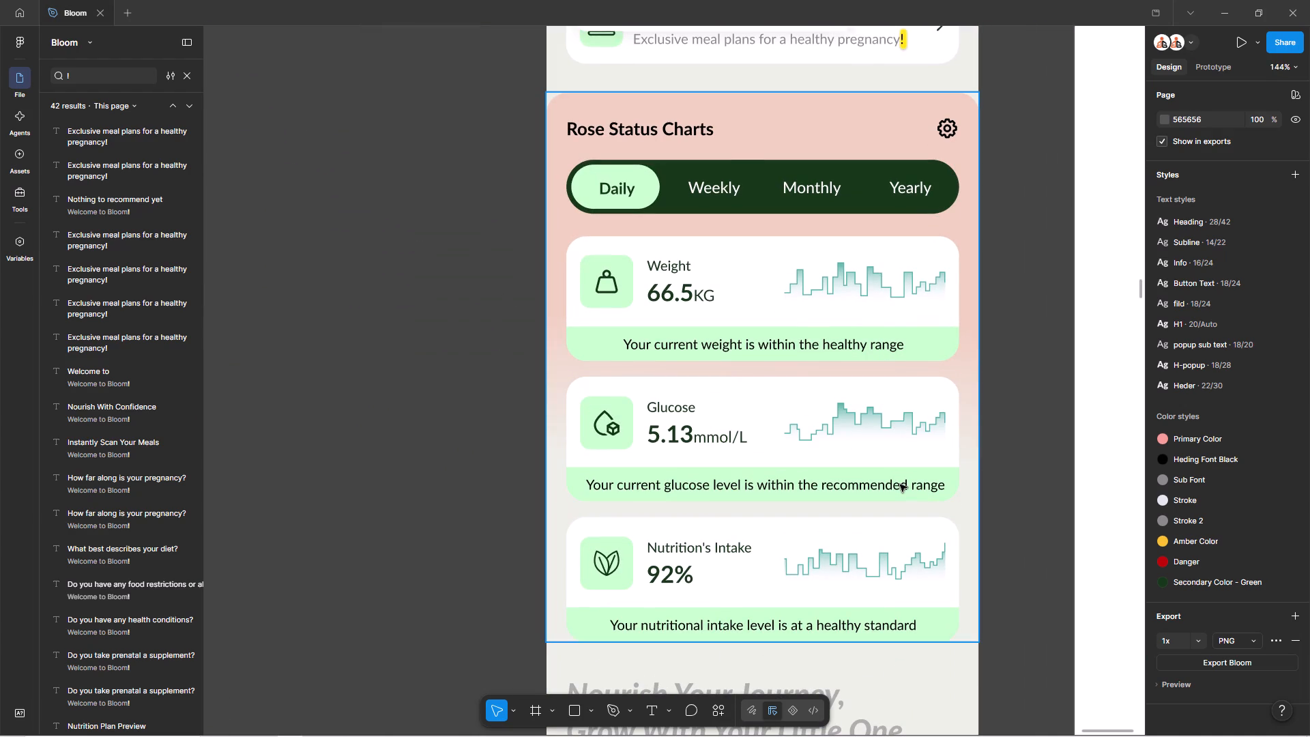
# Copy the finding "Status shown by bar colour alone (WCAG 1.4.1)." from the build review's Accessibility section and return to Figma.
pyautogui.hotkey('alt', 'Tab')
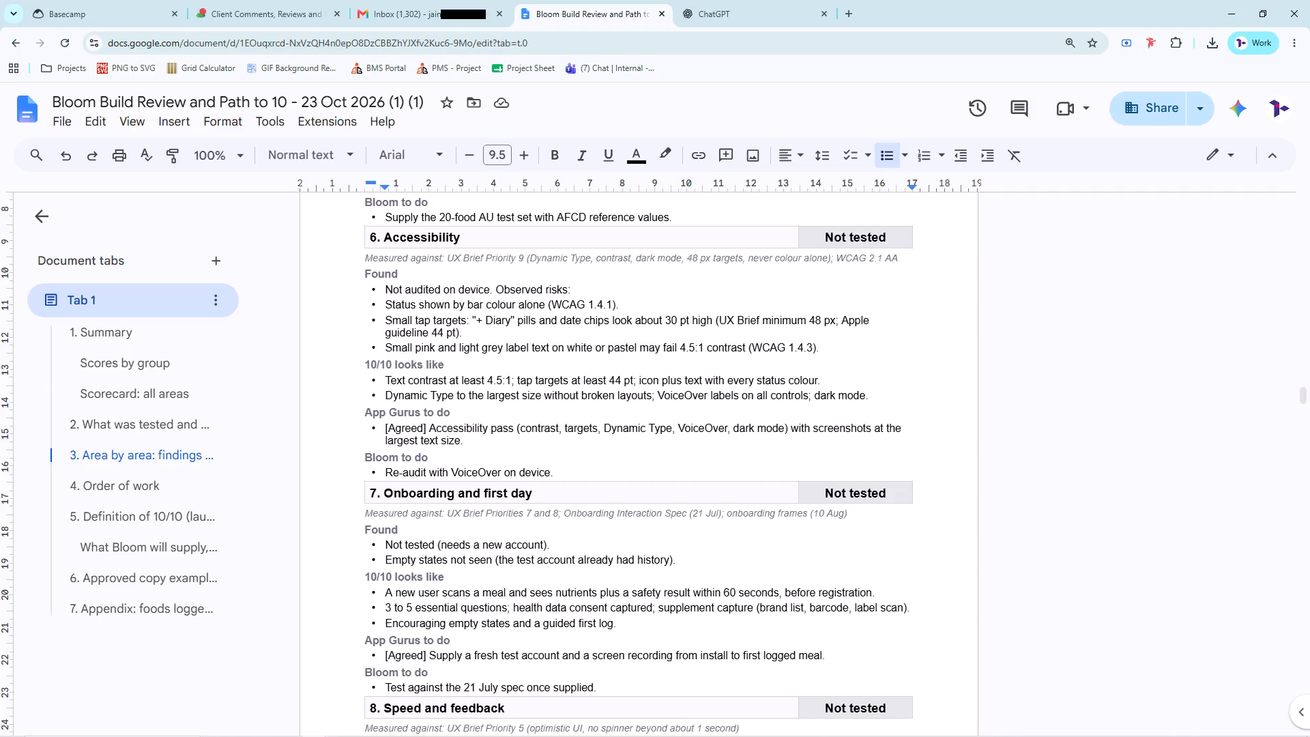
pyautogui.moveTo(626, 302); pyautogui.dragTo(518, 304)
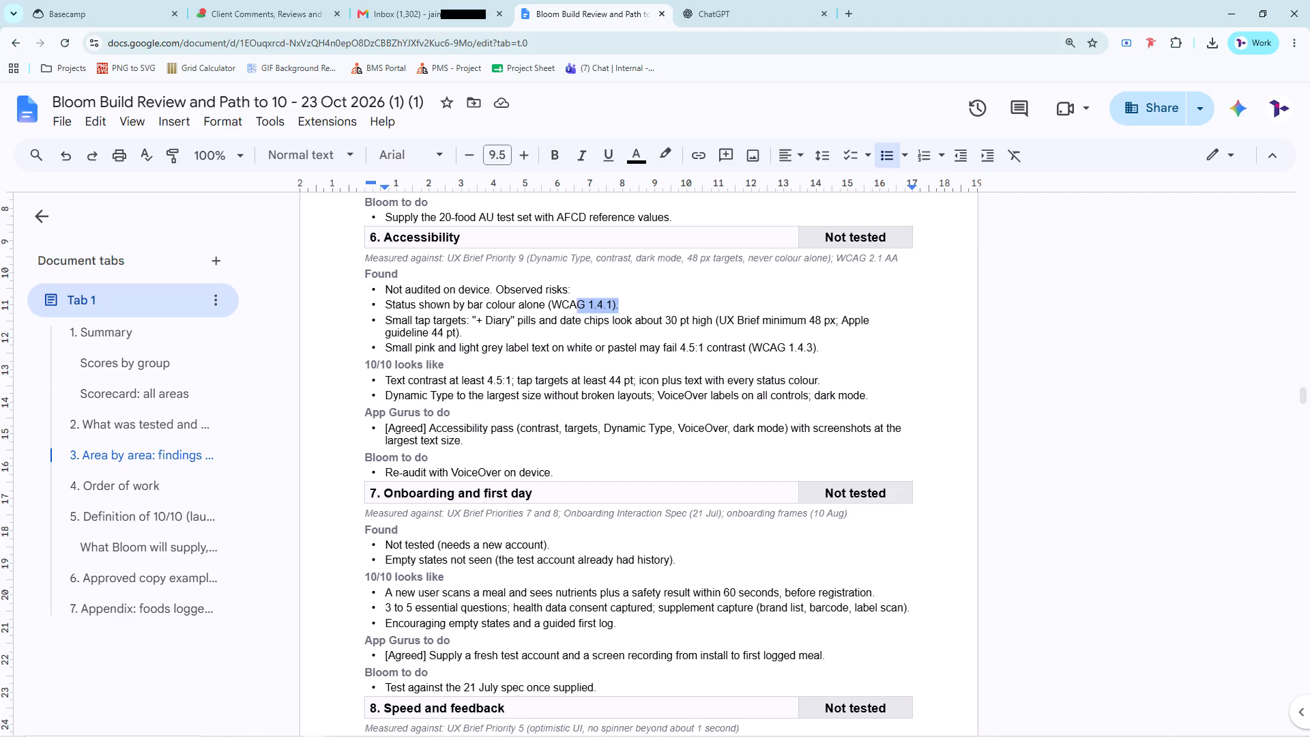
pyautogui.moveTo(518, 304); pyautogui.dragTo(362, 304)
pyautogui.hotkey('ctrl', 'c')
pyautogui.hotkey('alt', 'Tab')
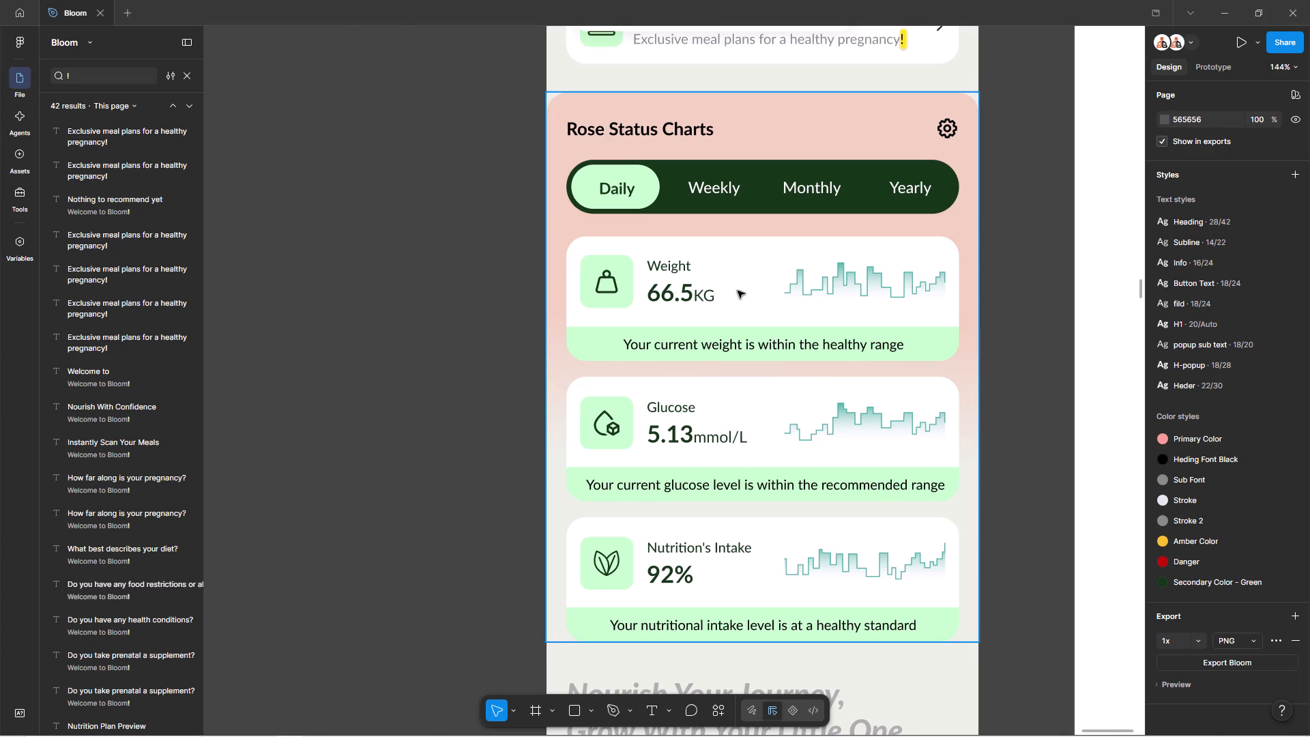
# Clear the layer search for "!" and open the App UI page.
pyautogui.keyDown('ctrl'); pyautogui.scroll(-4, 738, 291); pyautogui.keyUp('ctrl')
pyautogui.keyDown('ctrl'); pyautogui.scroll(1, 738, 291); pyautogui.keyUp('ctrl')
pyautogui.keyDown('ctrl'); pyautogui.scroll(-15, 738, 291); pyautogui.keyUp('ctrl')
pyautogui.click(914, 319)
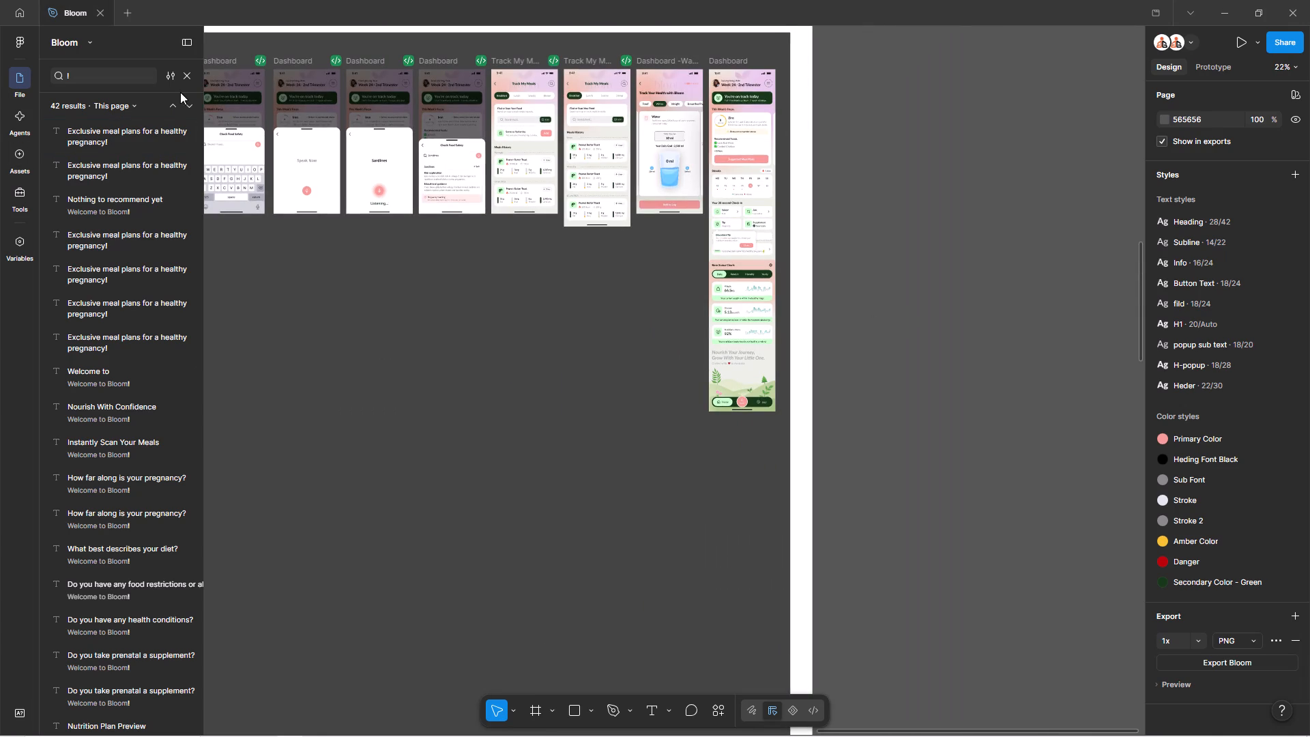
pyautogui.click(186, 71)
pyautogui.click(76, 98)
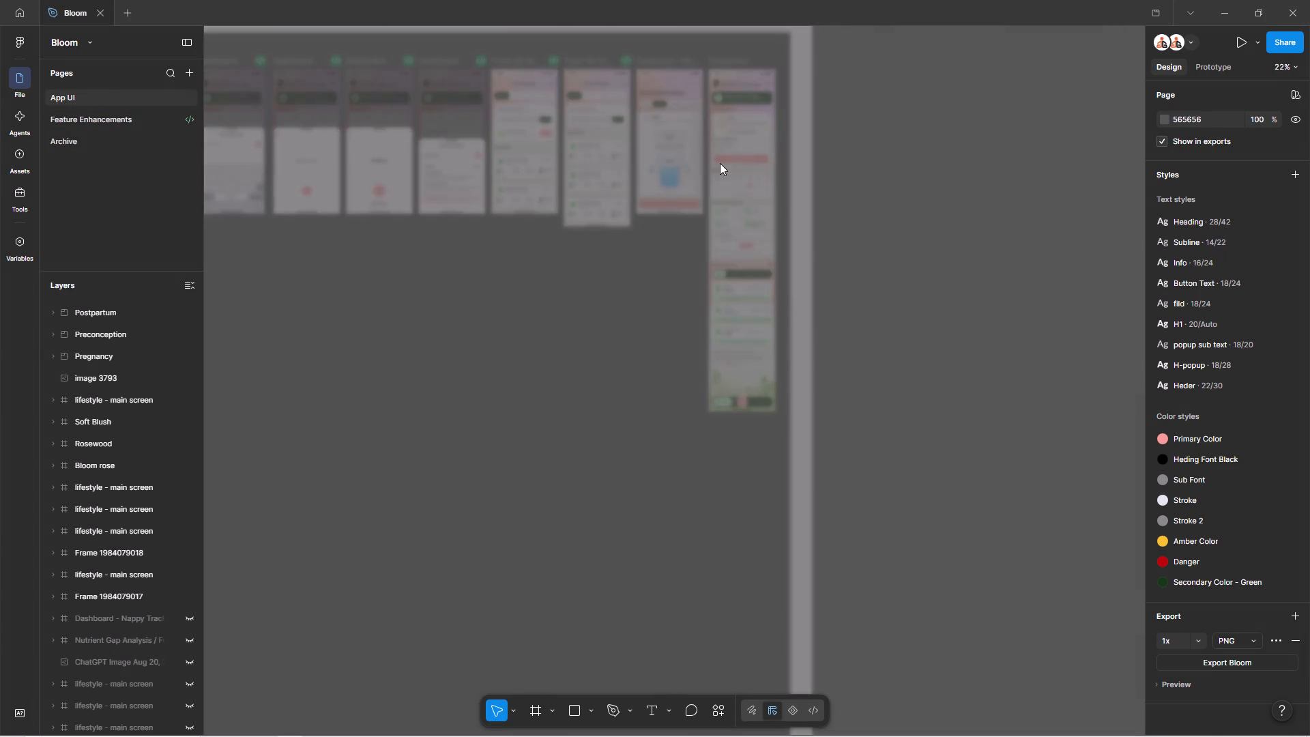
# Hide the interface, fit the whole page in view, and look through Main Screens for the Water Intake and Nappy Tracker charts.
pyautogui.hotkey('ctrl', '\\')
pyautogui.hotkey('shift', '!')
pyautogui.scroll(-4, 424, 629)
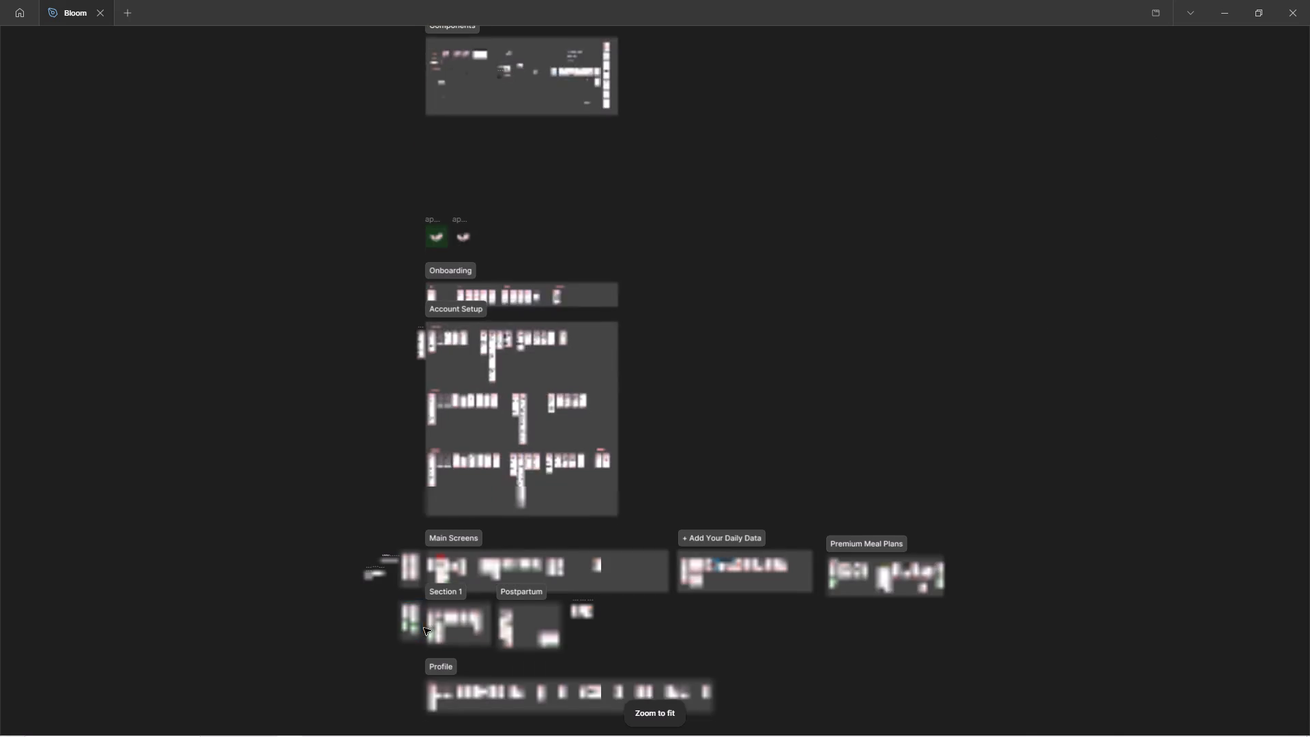
pyautogui.scroll(-2, 424, 628)
pyautogui.scroll(2, 516, 319)
pyautogui.scroll(-1, 515, 317)
pyautogui.scroll(4, 515, 317)
pyautogui.keyDown('ctrl'); pyautogui.scroll(3, 503, 526); pyautogui.keyUp('ctrl')
pyautogui.keyDown('ctrl'); pyautogui.scroll(-1, 503, 526); pyautogui.keyUp('ctrl')
pyautogui.keyDown('ctrl'); pyautogui.scroll(1, 503, 526); pyautogui.keyUp('ctrl')
pyautogui.keyDown('ctrl'); pyautogui.scroll(-1, 503, 526); pyautogui.keyUp('ctrl')
pyautogui.keyDown('ctrl'); pyautogui.scroll(13, 503, 526); pyautogui.keyUp('ctrl')
pyautogui.keyDown('ctrl'); pyautogui.scroll(-1, 510, 500); pyautogui.keyUp('ctrl')
pyautogui.keyDown('ctrl'); pyautogui.scroll(5, 510, 500); pyautogui.keyUp('ctrl')
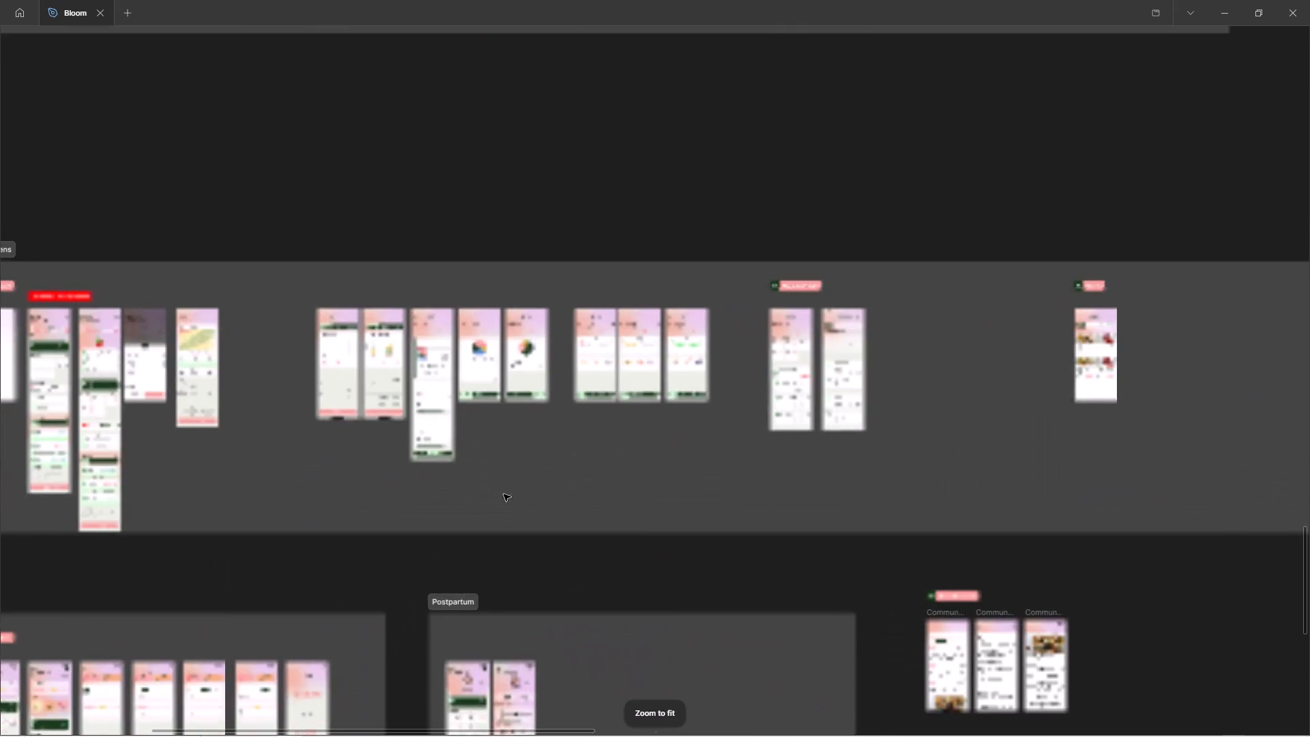
pyautogui.keyDown('ctrl'); pyautogui.scroll(6, 504, 494); pyautogui.keyUp('ctrl')
pyautogui.keyDown('ctrl'); pyautogui.scroll(13, 268, 271); pyautogui.keyUp('ctrl')
pyautogui.keyDown('ctrl'); pyautogui.scroll(-3, 285, 244); pyautogui.keyUp('ctrl')
pyautogui.press('space')
pyautogui.press('space')
pyautogui.press('space')
pyautogui.press('space')
pyautogui.press('space')
pyautogui.press('space')
pyautogui.press('space')
pyautogui.press('space')
pyautogui.press('space')
pyautogui.press('space')
pyautogui.press('space')
pyautogui.press('space')
pyautogui.press('space')
pyautogui.press('space')
pyautogui.press('space')
pyautogui.press('space')
pyautogui.press('space')
pyautogui.press('space')
pyautogui.press('space')
pyautogui.press('space')
pyautogui.moveTo(291, 330); pyautogui.dragTo(531, 453)
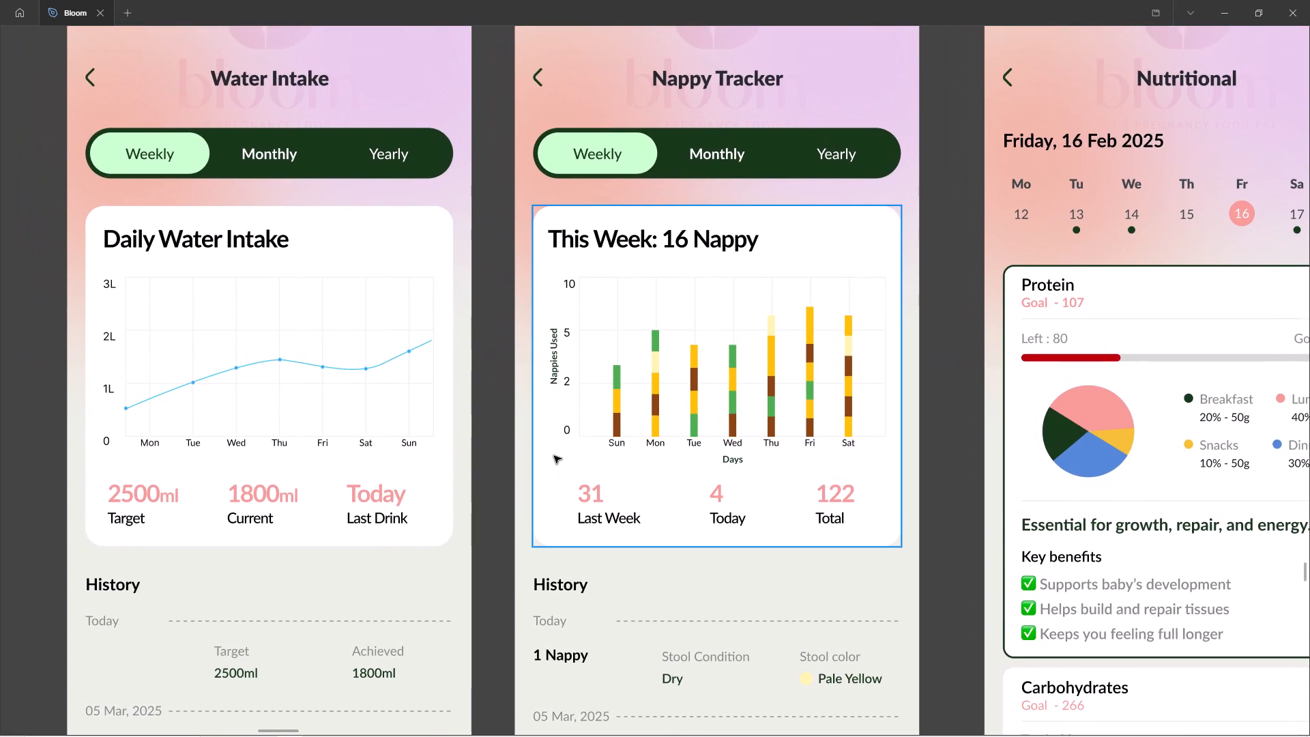
# Recheck the bar-colour finding in the build review and examine the Nappy Tracker weekly bar chart and its stool colour history against it.
pyautogui.hotkey('alt', 'Tab')
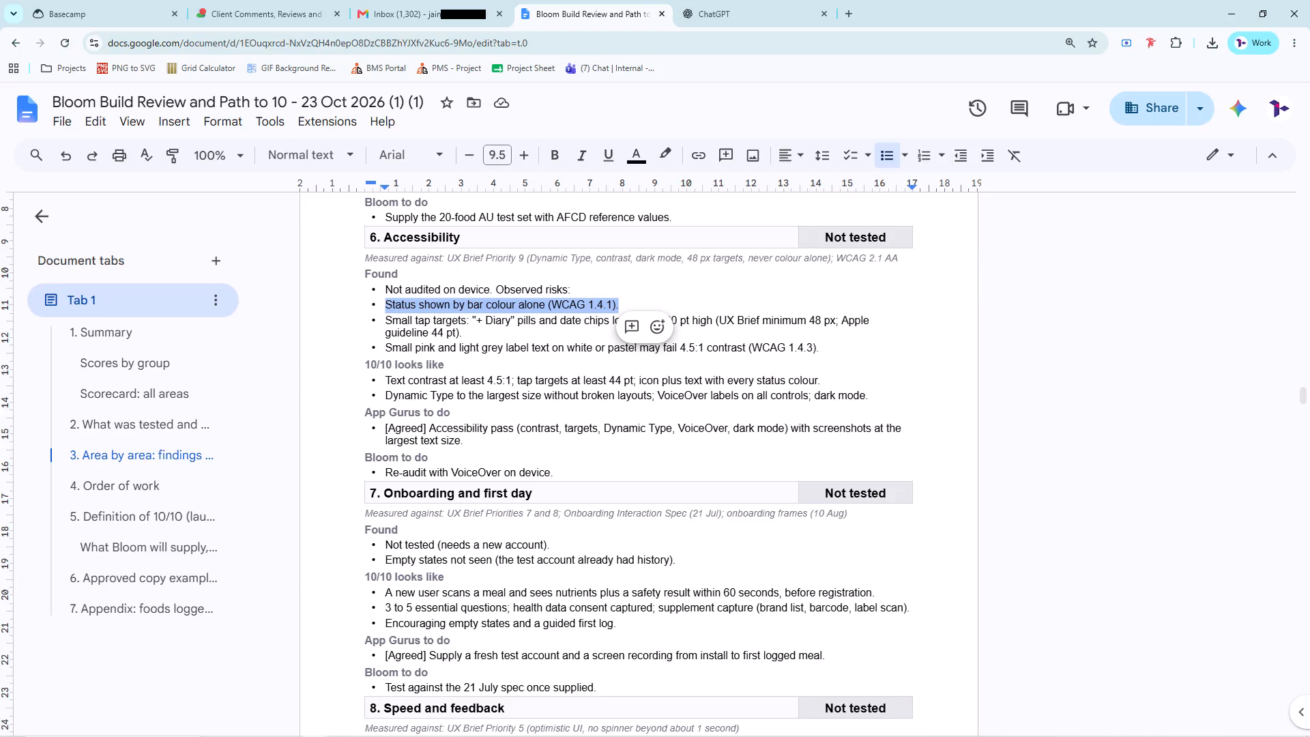
pyautogui.hotkey('alt', 'Tab')
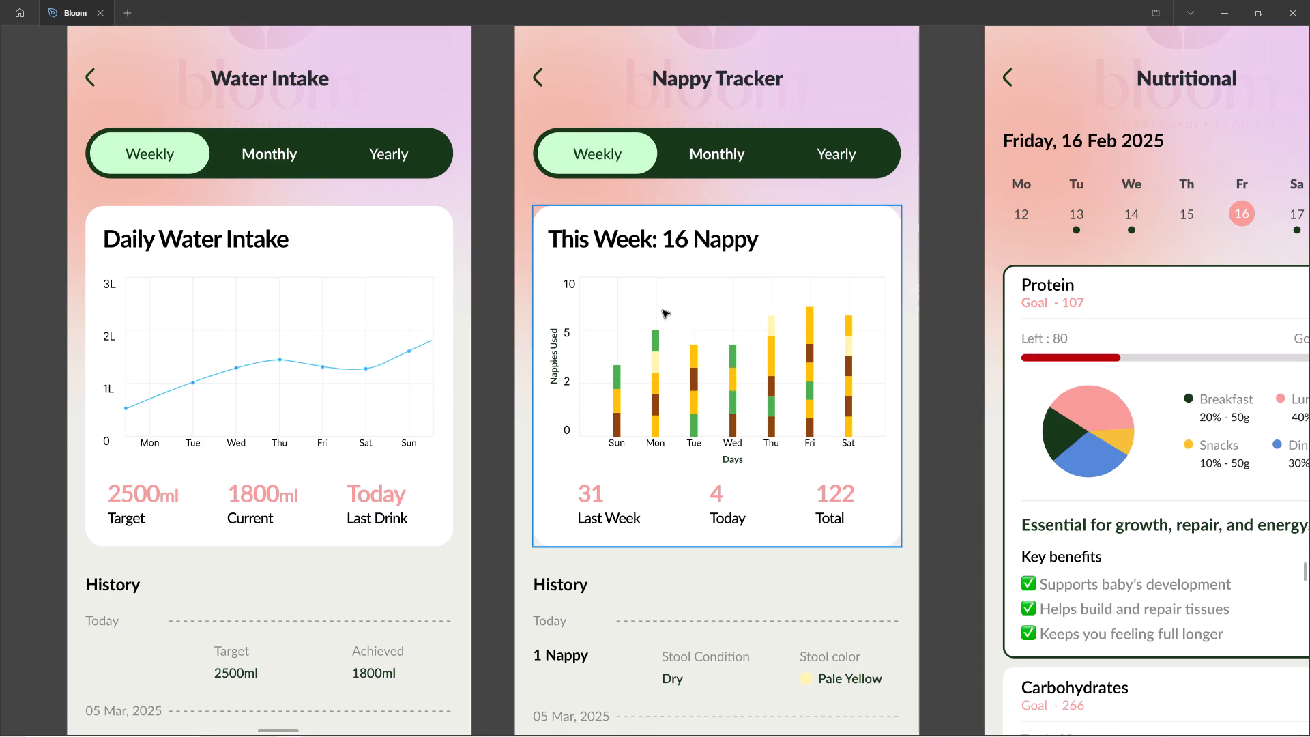
pyautogui.keyDown('ctrl'); pyautogui.scroll(-12, 651, 345); pyautogui.keyUp('ctrl')
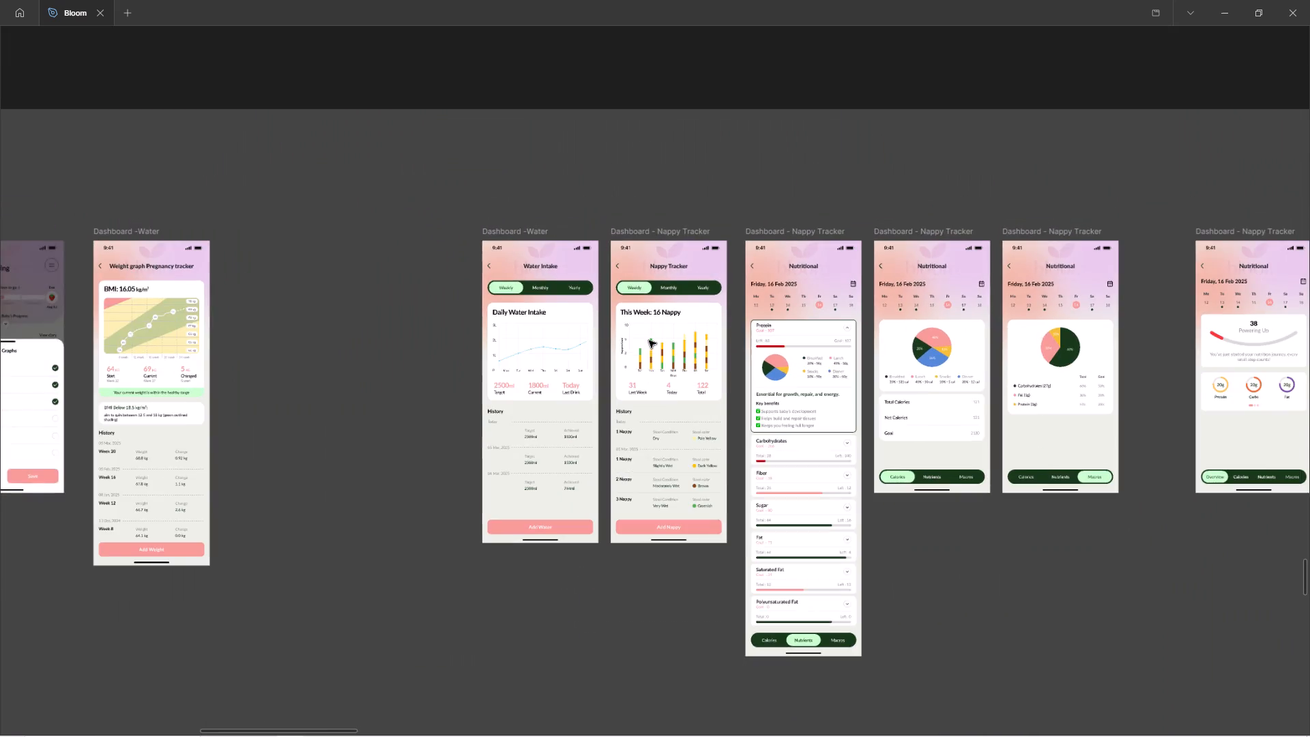
pyautogui.keyDown('ctrl'); pyautogui.scroll(-6, 649, 341); pyautogui.keyUp('ctrl')
pyautogui.keyDown('ctrl'); pyautogui.scroll(4, 315, 500); pyautogui.keyUp('ctrl')
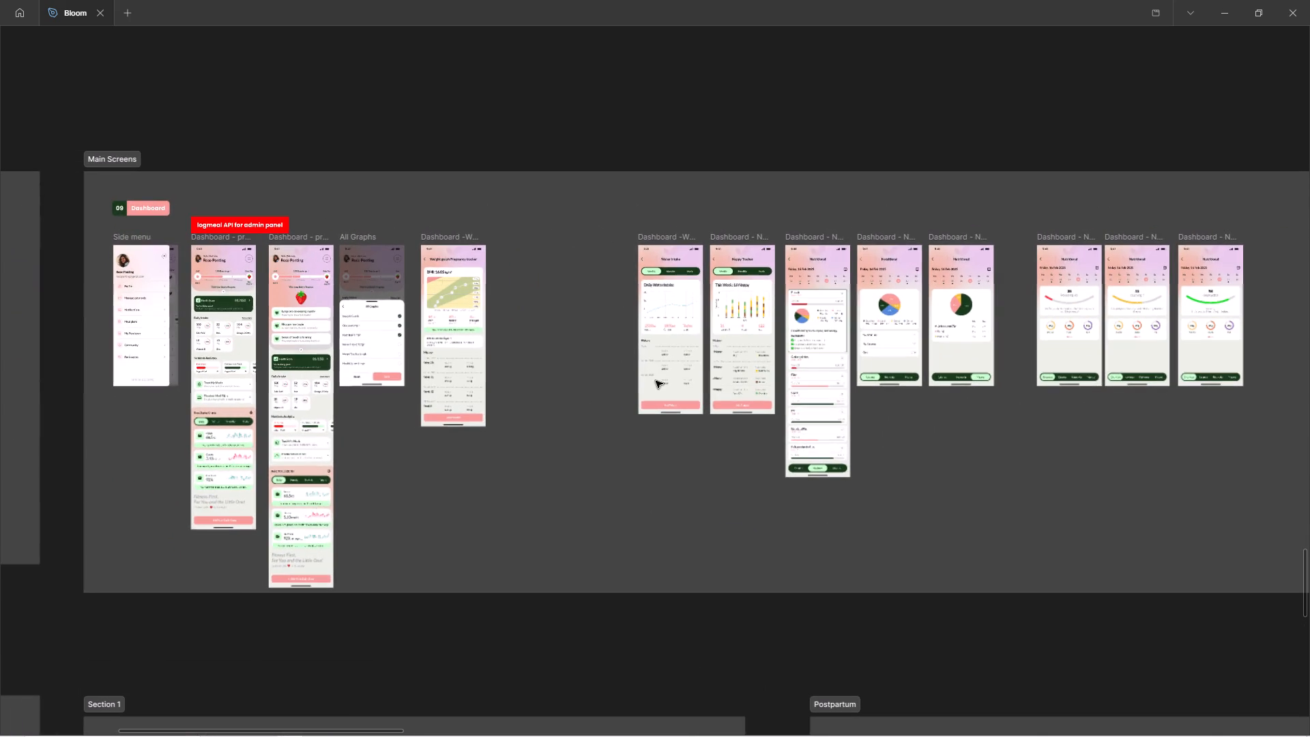
pyautogui.keyDown('ctrl'); pyautogui.scroll(14, 716, 306); pyautogui.keyUp('ctrl')
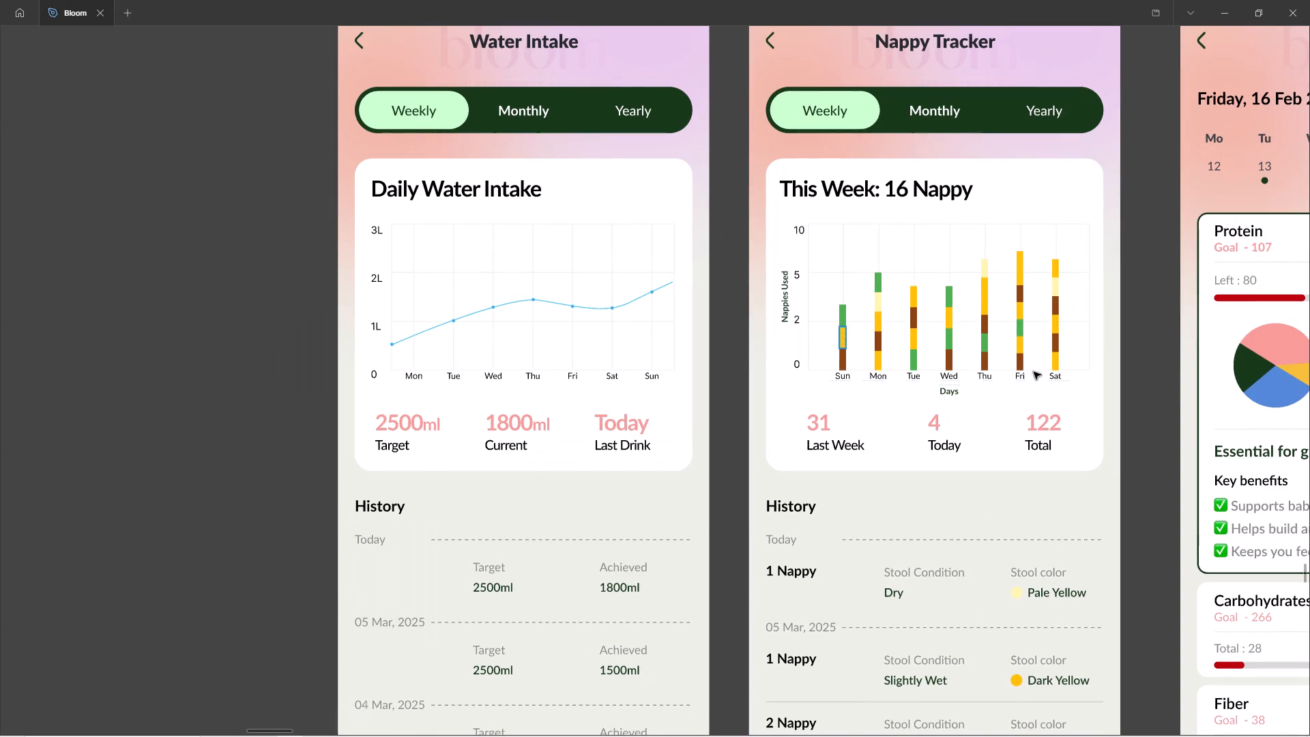
pyautogui.keyDown('ctrl'); pyautogui.scroll(-2, 1101, 347); pyautogui.keyUp('ctrl')
pyautogui.keyDown('ctrl'); pyautogui.scroll(8, 1104, 343); pyautogui.keyUp('ctrl')
pyautogui.keyDown('ctrl'); pyautogui.scroll(-2, 1013, 351); pyautogui.keyUp('ctrl')
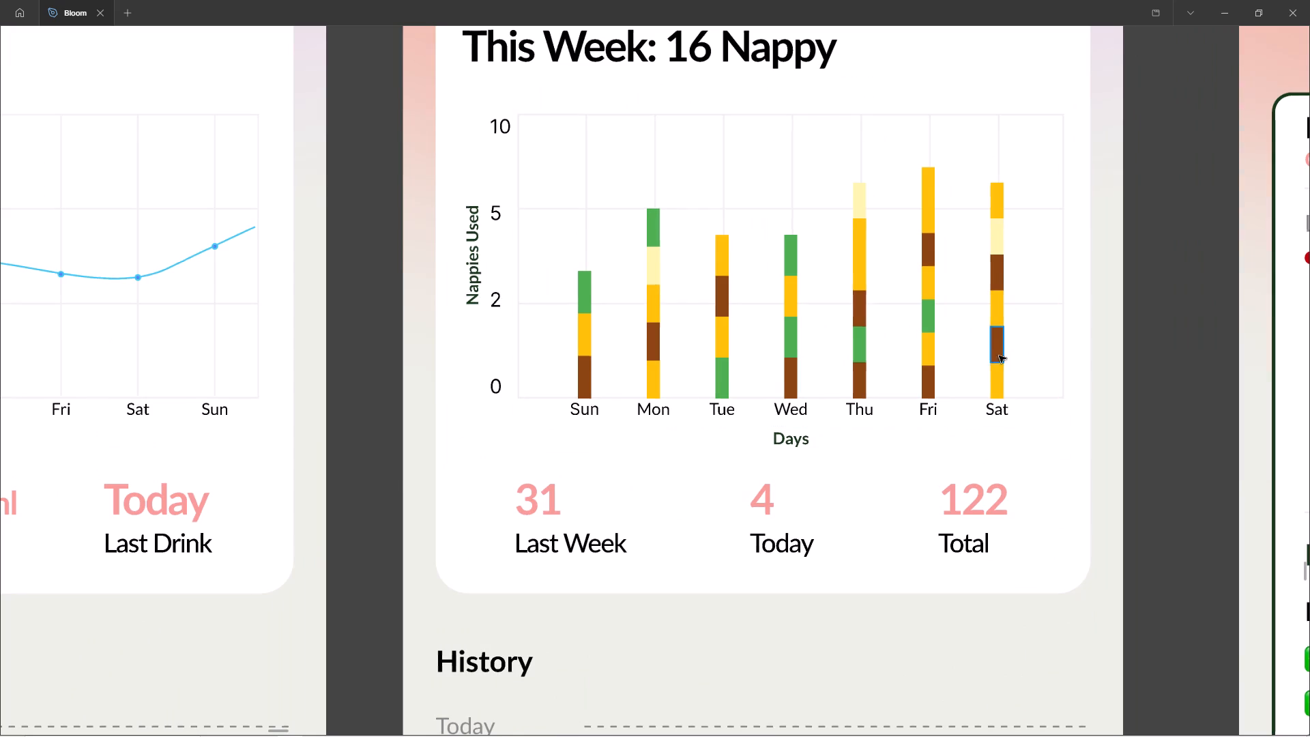
pyautogui.keyDown('ctrl'); pyautogui.scroll(-6, 987, 369); pyautogui.keyUp('ctrl')
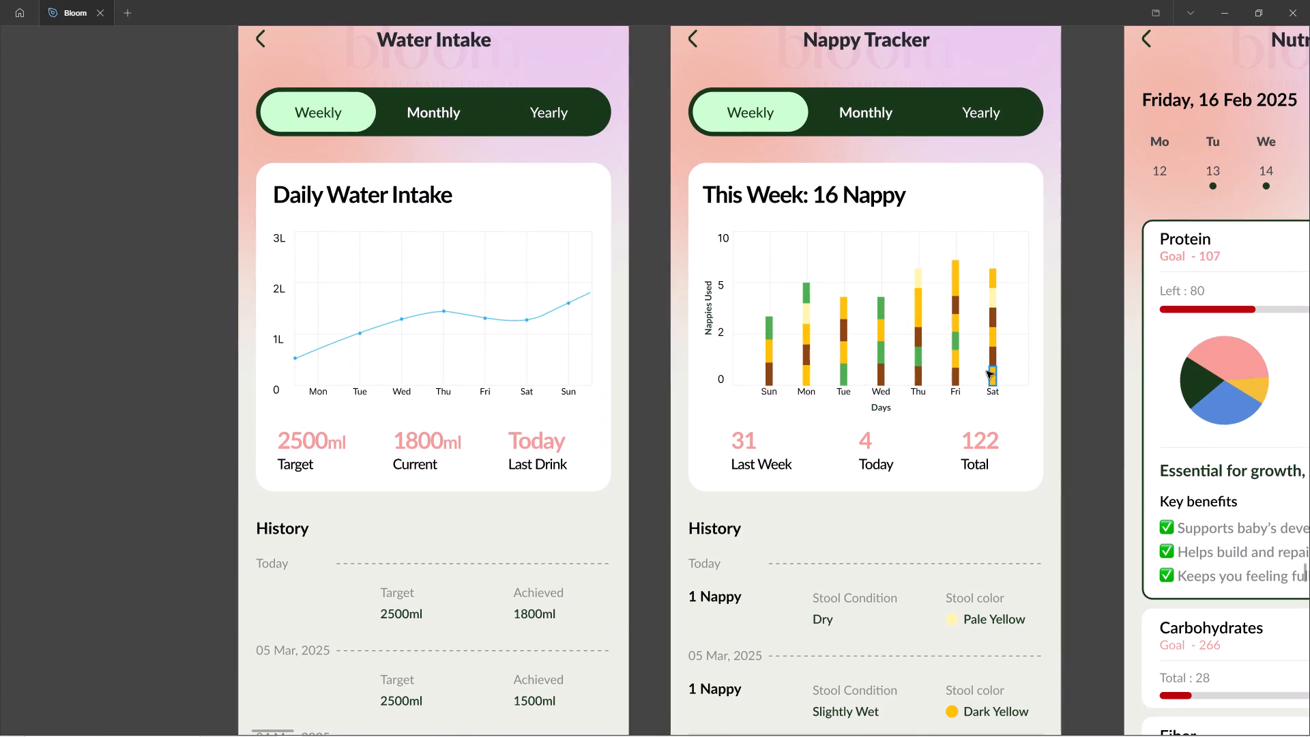
pyautogui.keyDown('ctrl'); pyautogui.scroll(-3, 982, 371); pyautogui.keyUp('ctrl')
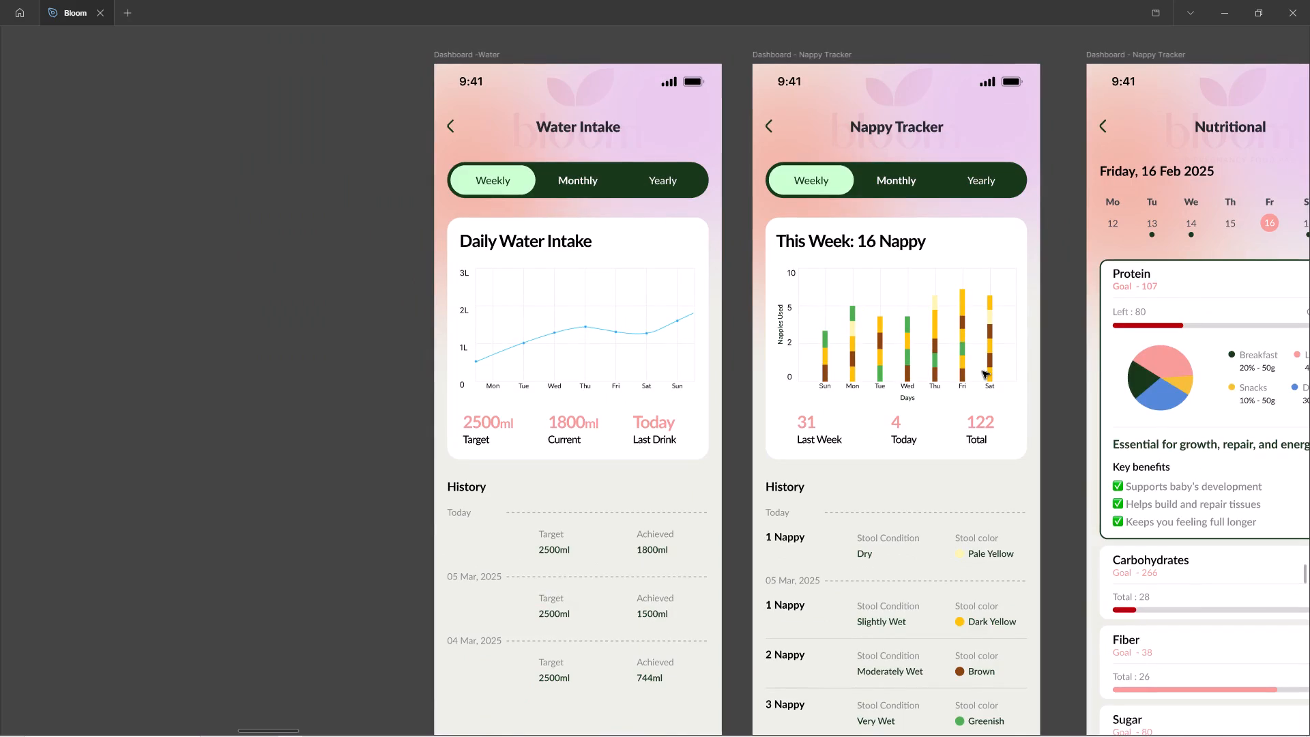
# Switch to the build review and reread the Accessibility heading, its test status and the observed risk about status shown by bar colour alone.
pyautogui.hotkey('alt', 'Tab')
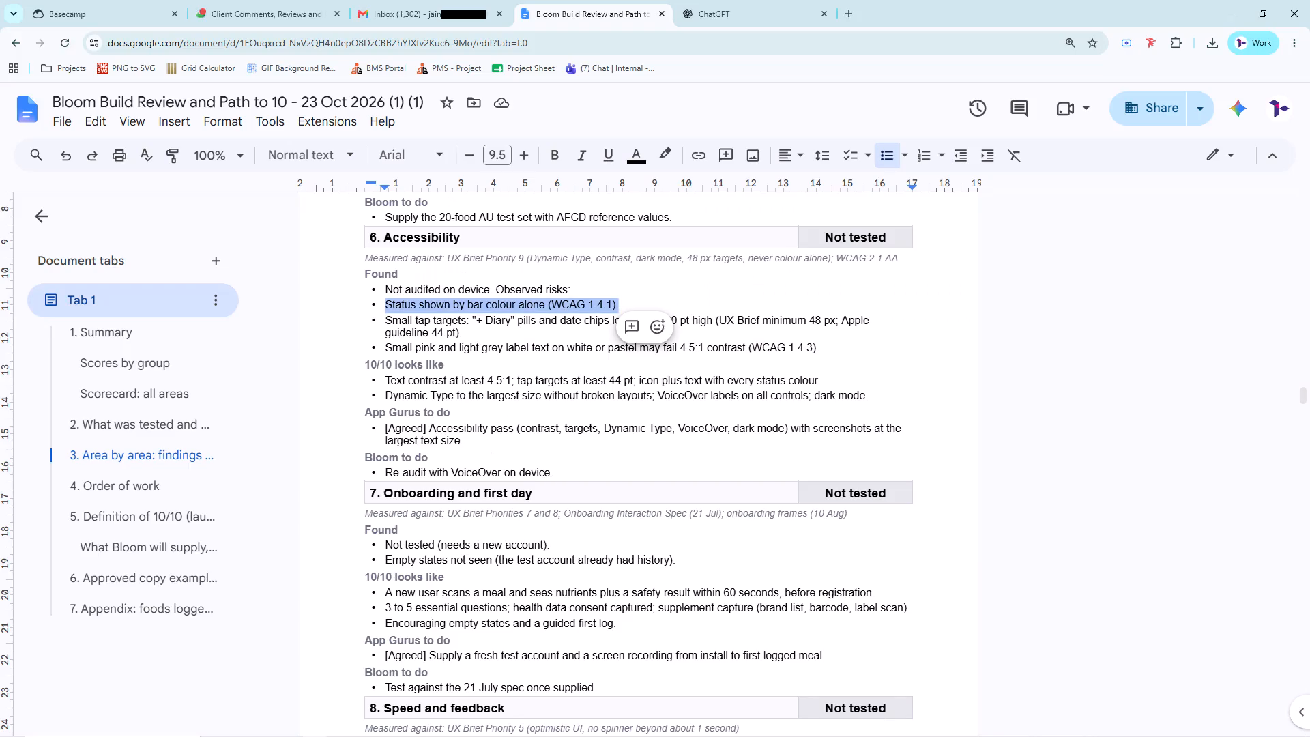
pyautogui.hotkey('ctrl', 'c')
pyautogui.moveTo(469, 241); pyautogui.dragTo(388, 237)
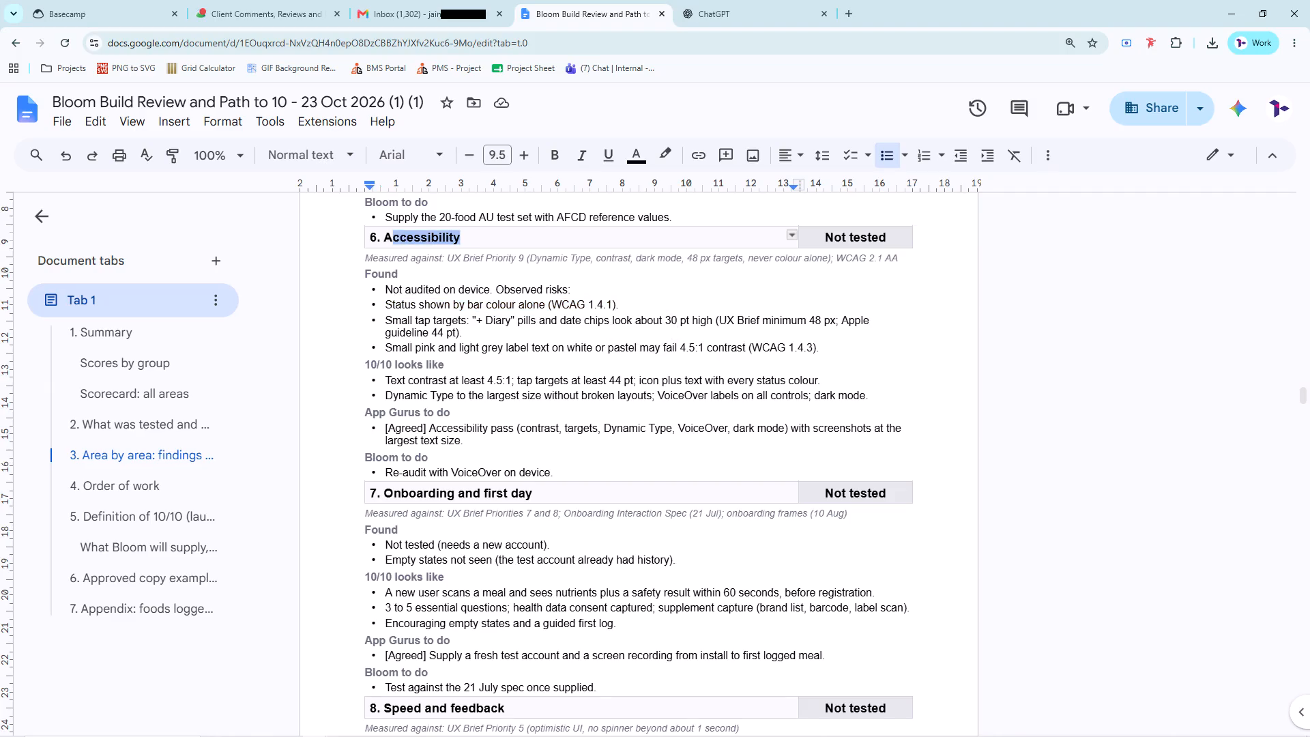
pyautogui.moveTo(388, 237); pyautogui.dragTo(375, 237)
pyautogui.doubleClick(840, 240)
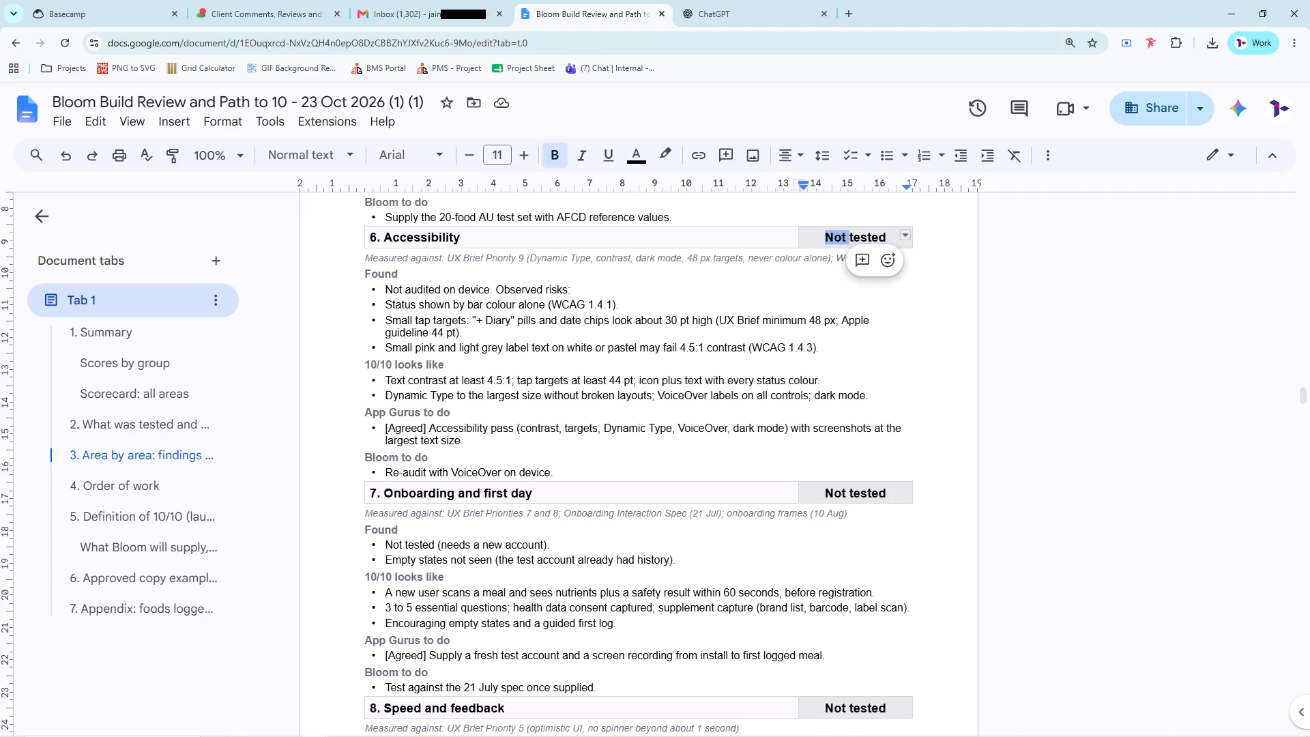
pyautogui.moveTo(385, 308); pyautogui.dragTo(552, 294)
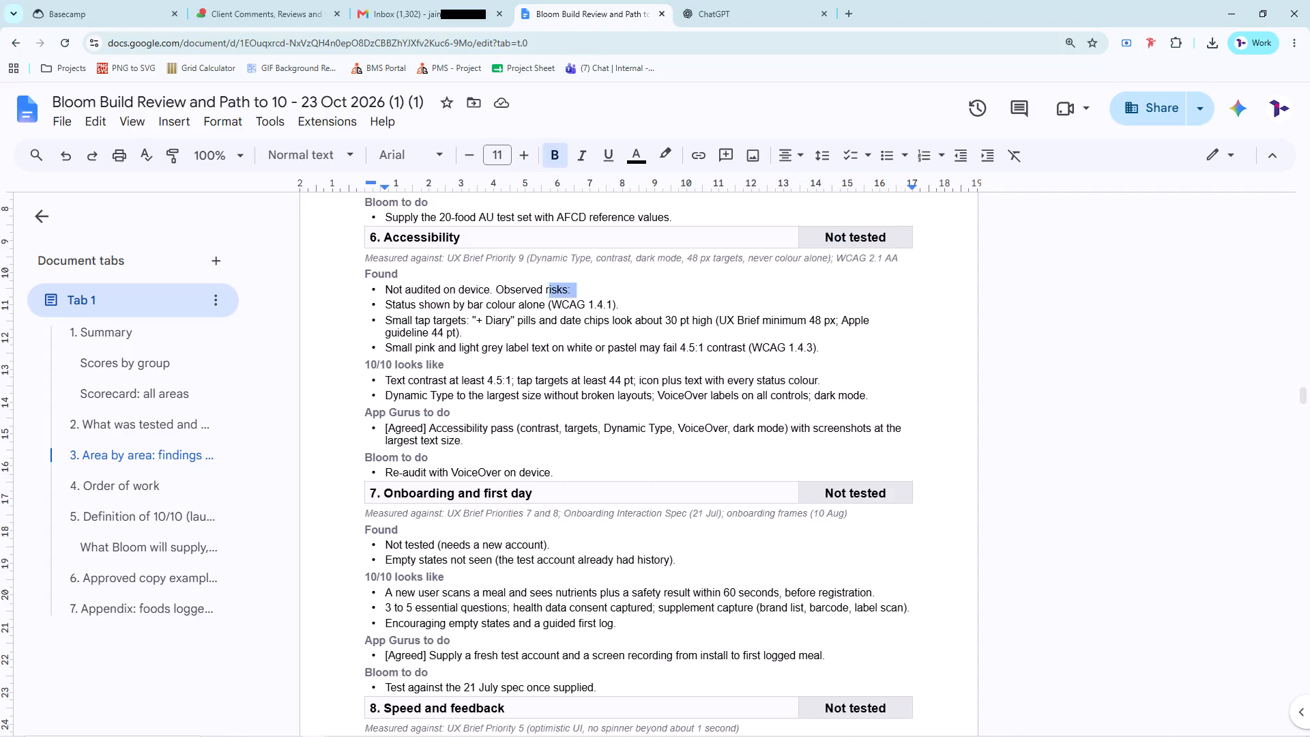
pyautogui.moveTo(552, 294); pyautogui.dragTo(627, 300)
pyautogui.click(641, 308)
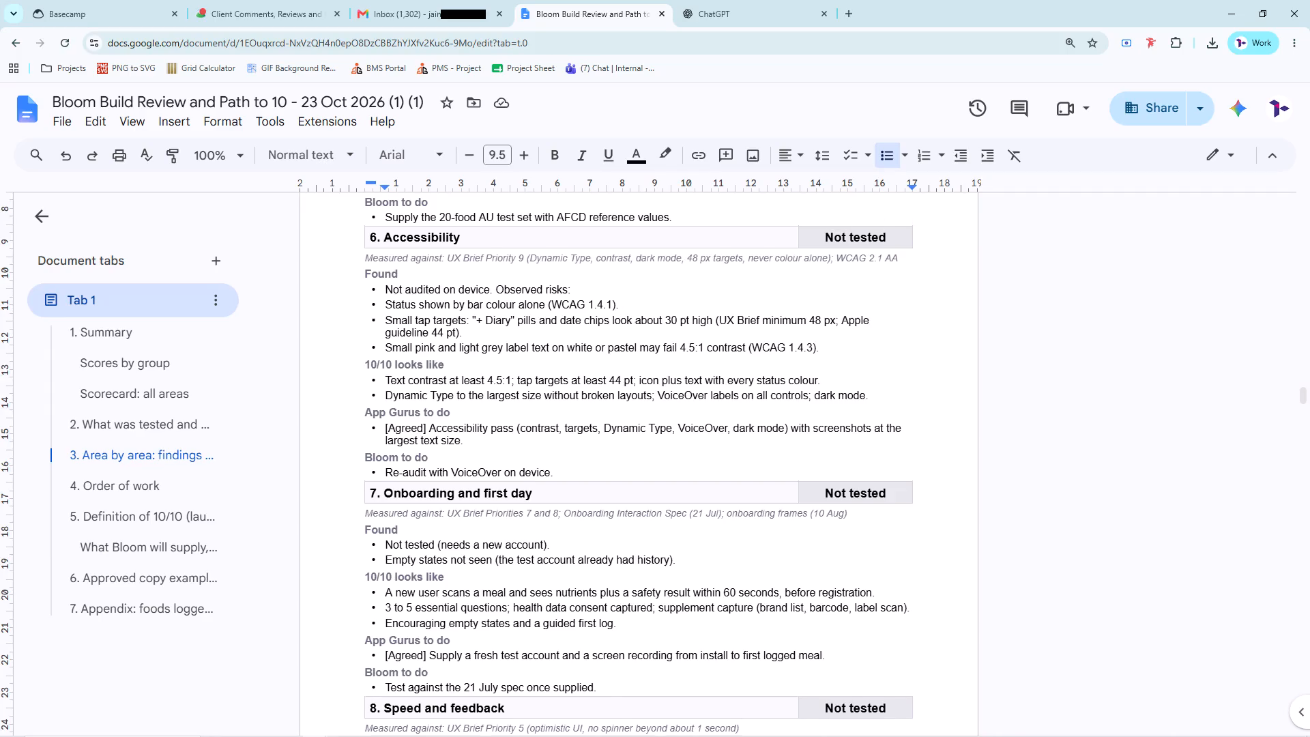
pyautogui.scroll(4, 484, 311)
pyautogui.scroll(-2, 540, 469)
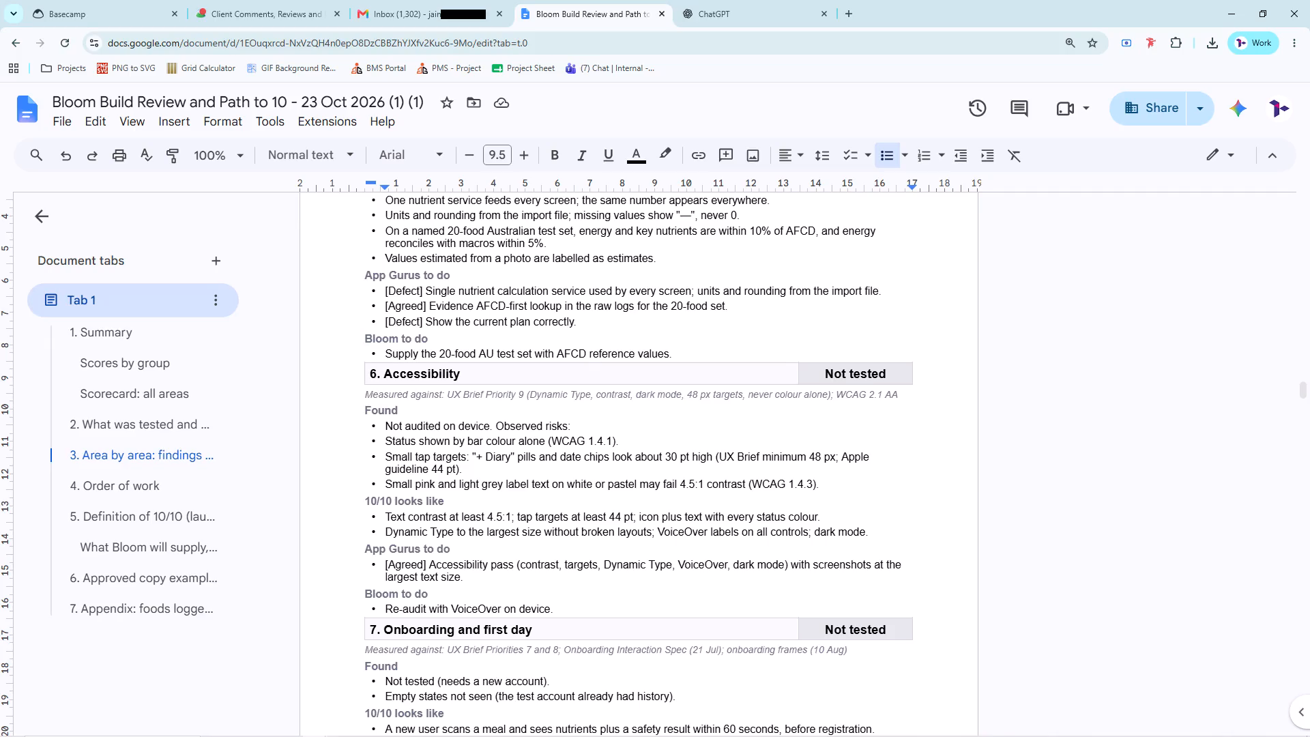
pyautogui.click(427, 442)
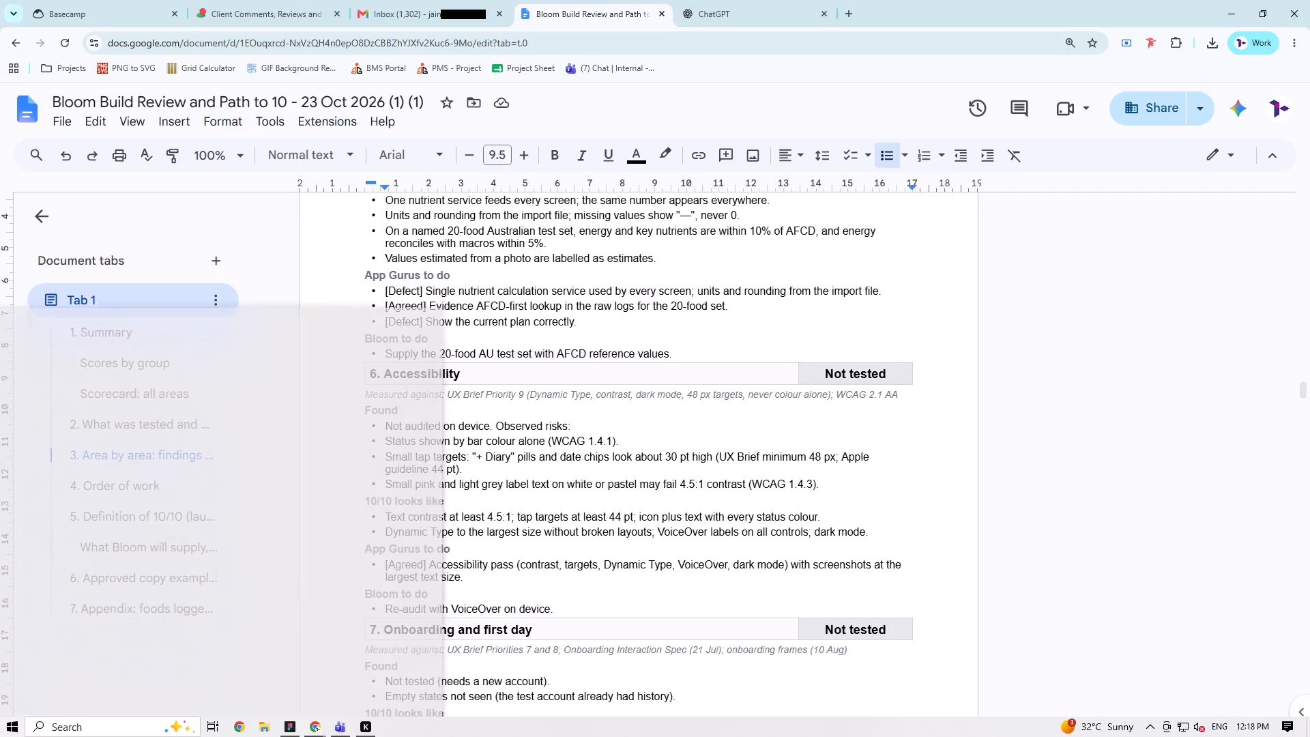
# Switch to Figma and compare the Water Intake, Nappy Tracker and Nutritional charts for status shown by colour alone.
pyautogui.hotkey('alt', 'Tab')
pyautogui.keyDown('shift'); pyautogui.scroll(-3, 555, 447); pyautogui.keyUp('shift')
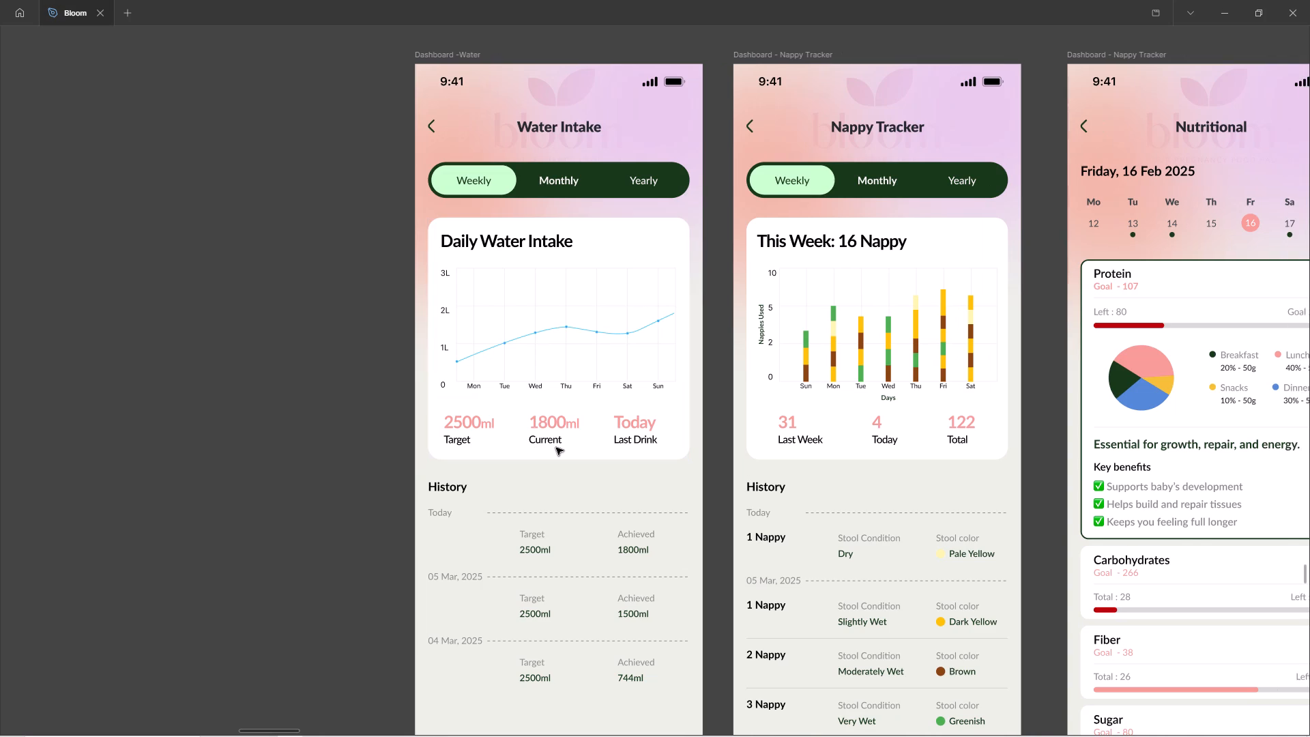
pyautogui.keyDown('shift'); pyautogui.scroll(-5, 556, 448); pyautogui.keyUp('shift')
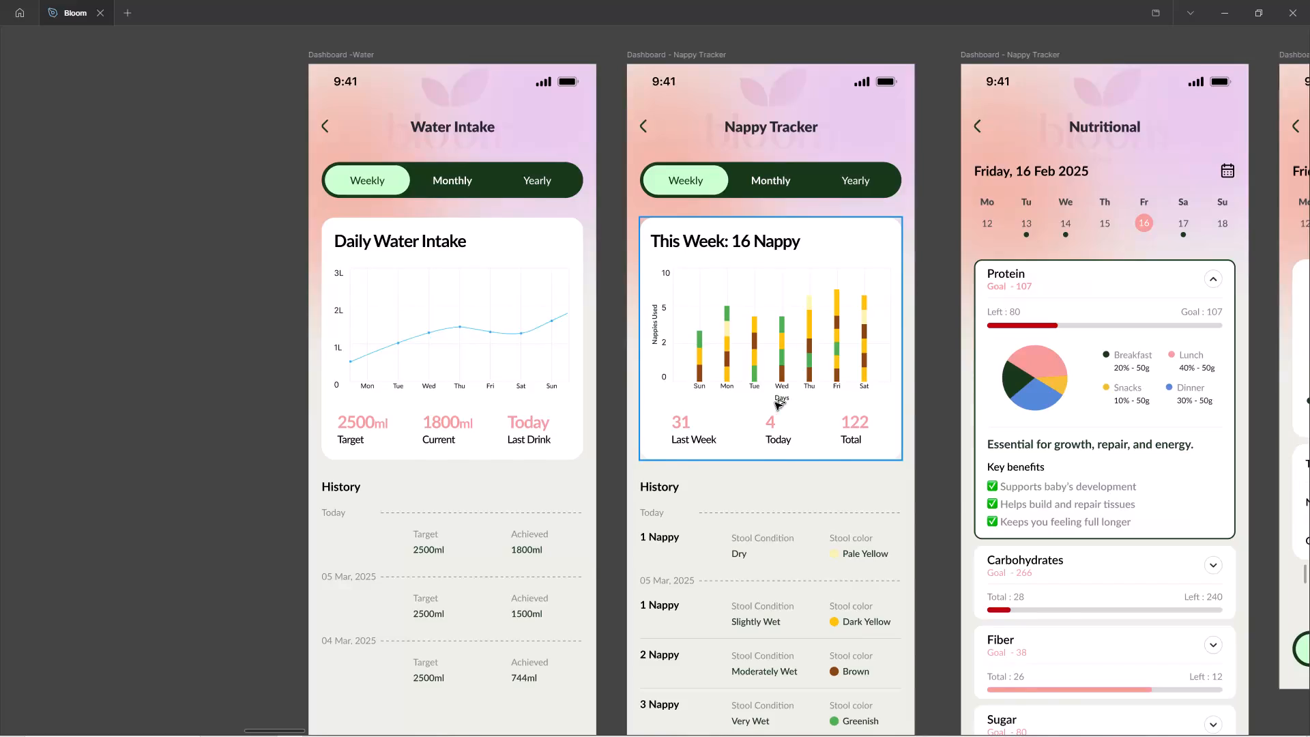
pyautogui.hotkey('alt', 'Tab')
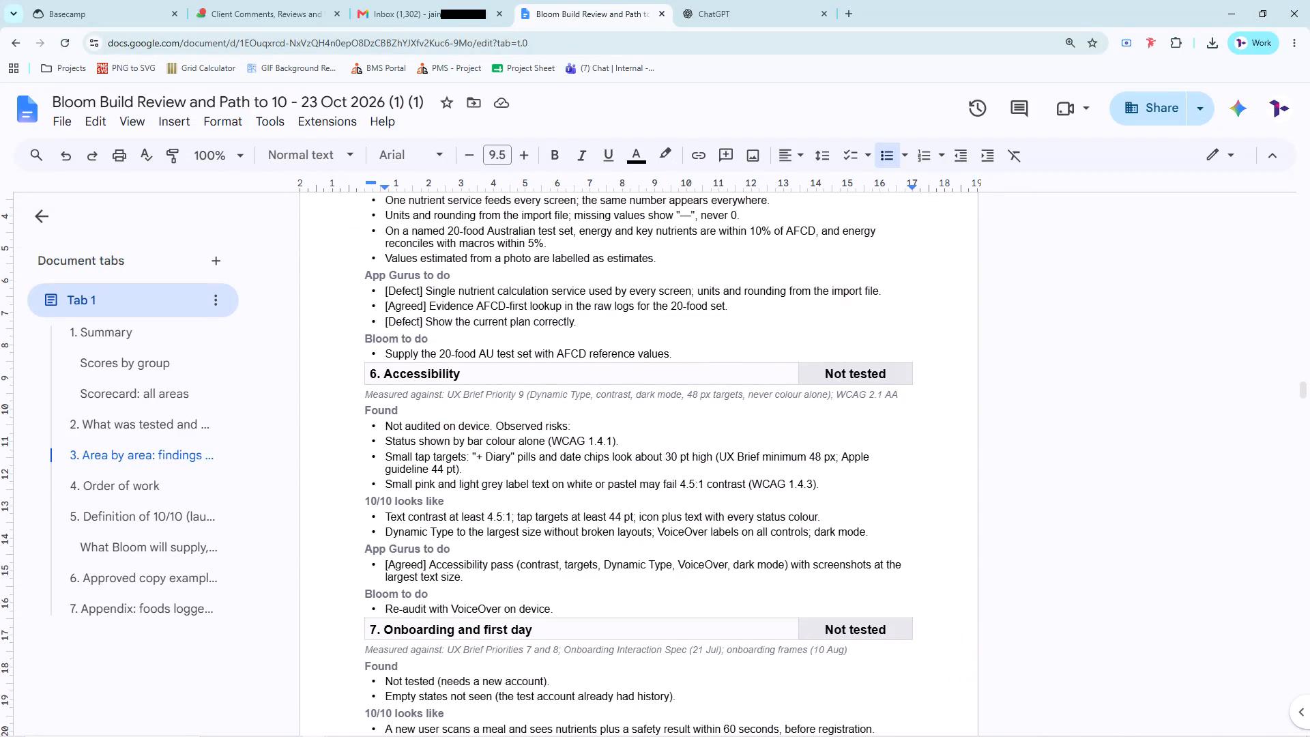
pyautogui.moveTo(612, 441); pyautogui.dragTo(596, 442)
pyautogui.moveTo(596, 442); pyautogui.dragTo(554, 446)
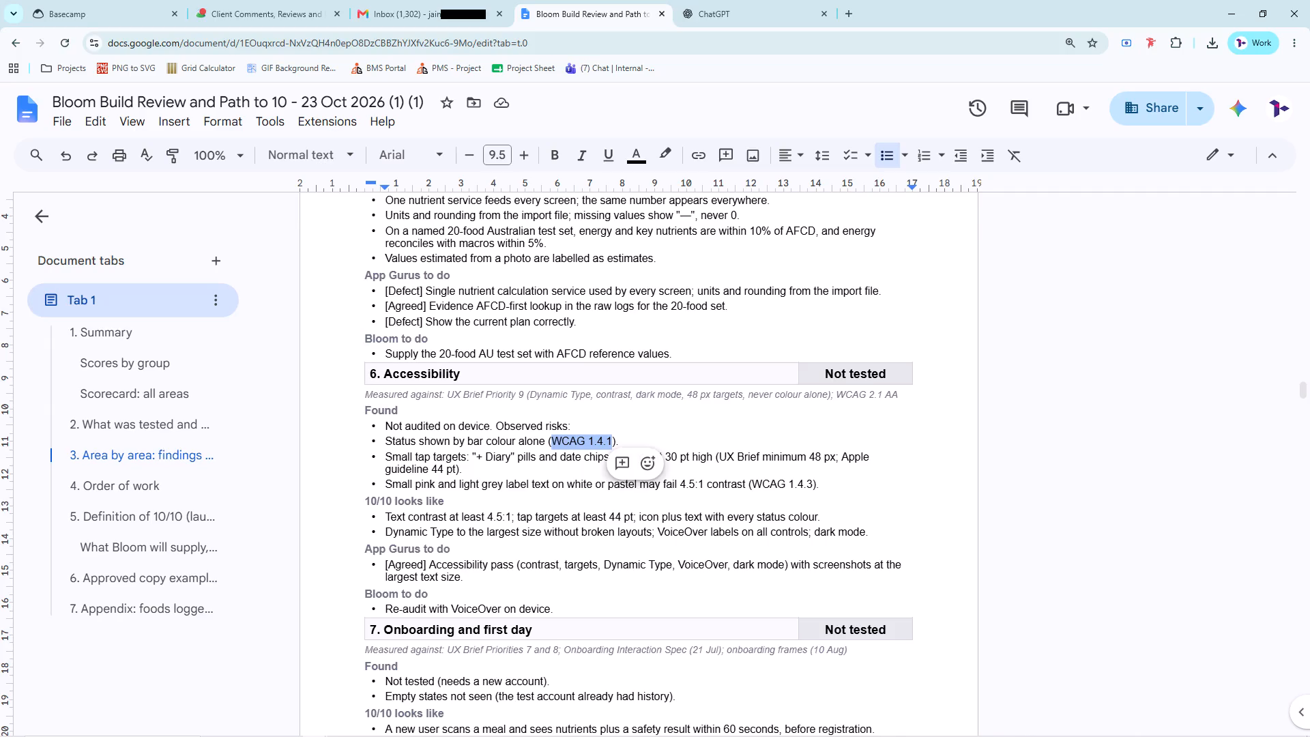
pyautogui.click(576, 445)
pyautogui.moveTo(613, 439); pyautogui.dragTo(611, 443)
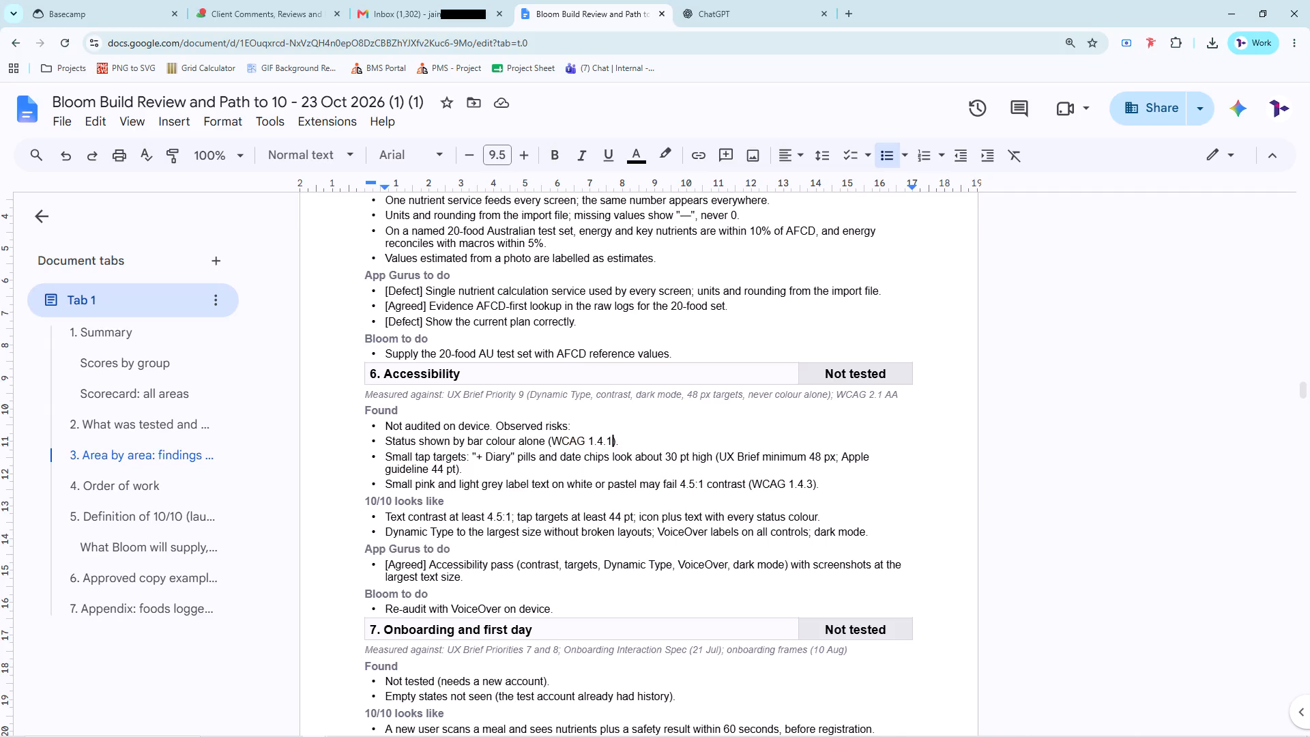
pyautogui.moveTo(611, 443); pyautogui.dragTo(589, 445)
pyautogui.moveTo(589, 445); pyautogui.dragTo(559, 448)
pyautogui.moveTo(559, 448); pyautogui.dragTo(555, 448)
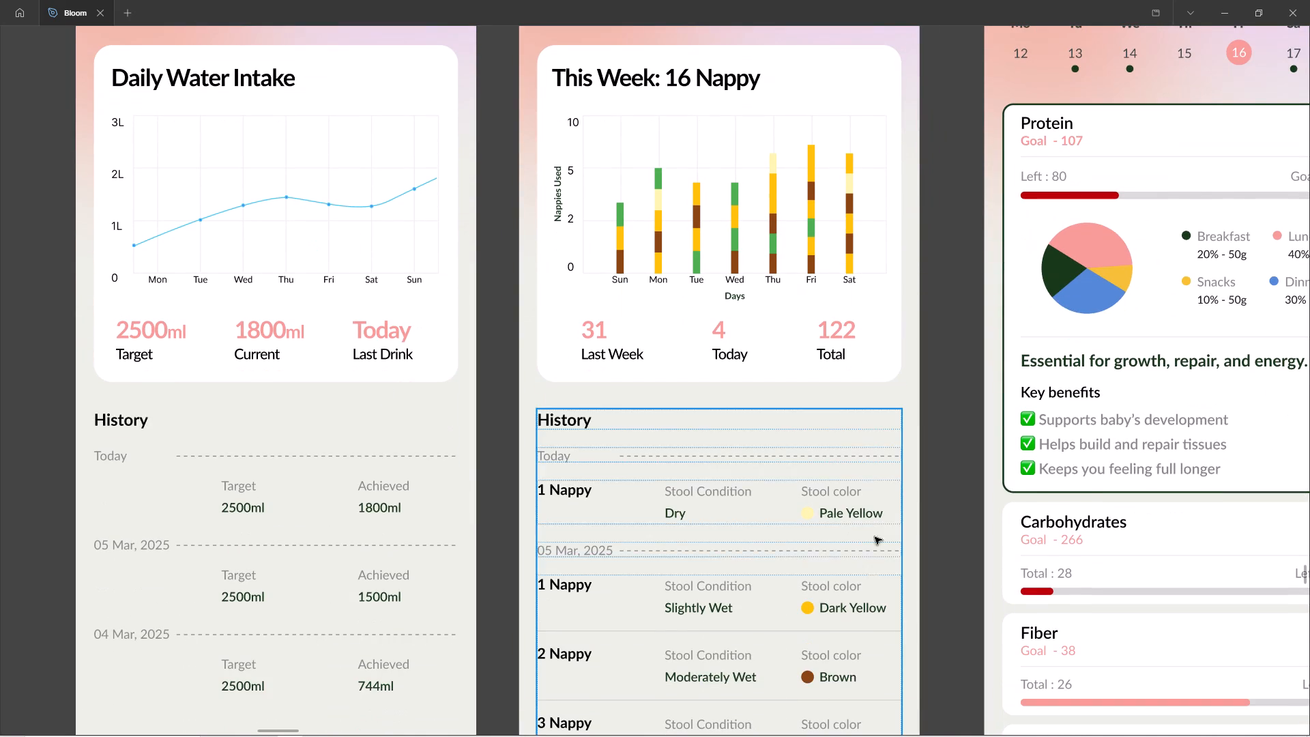
pyautogui.keyDown('ctrl'); pyautogui.click(850, 682); pyautogui.keyUp('ctrl')
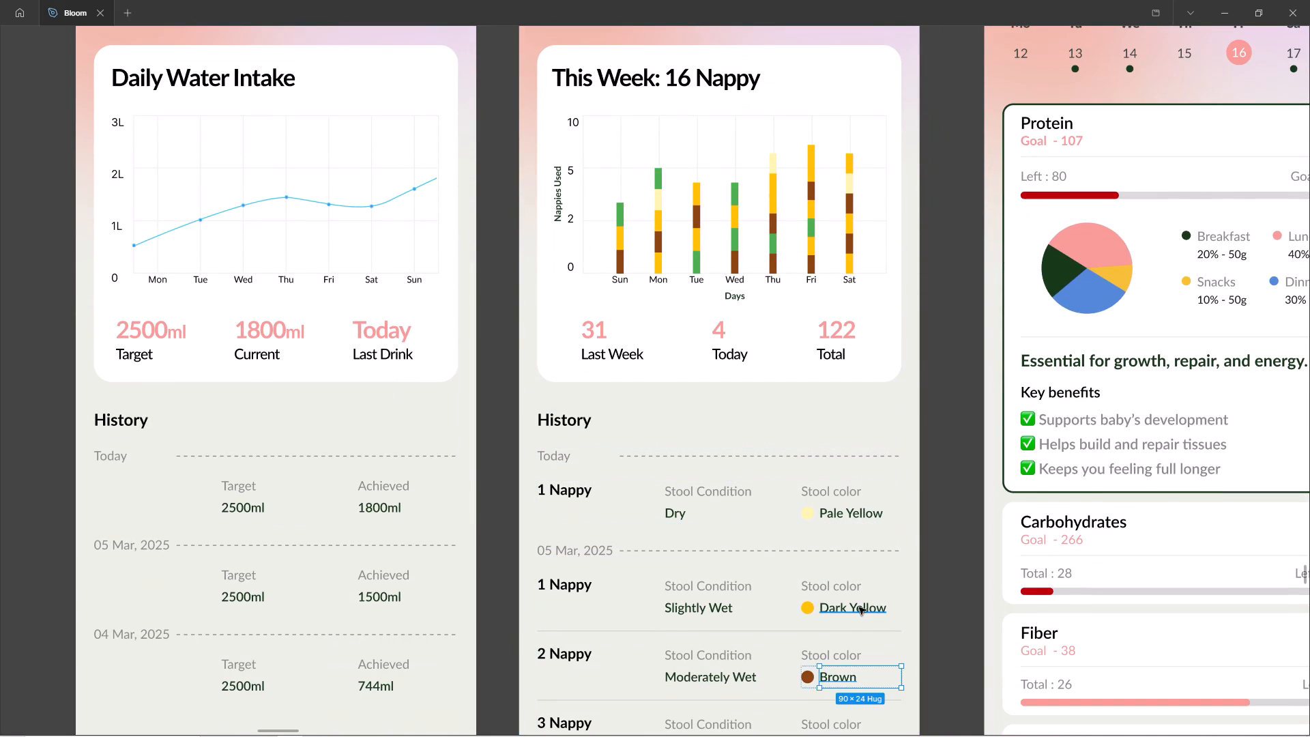
pyautogui.keyDown('ctrl'); pyautogui.click(859, 607); pyautogui.keyUp('ctrl')
pyautogui.keyDown('ctrl'); pyautogui.click(864, 512); pyautogui.keyUp('ctrl')
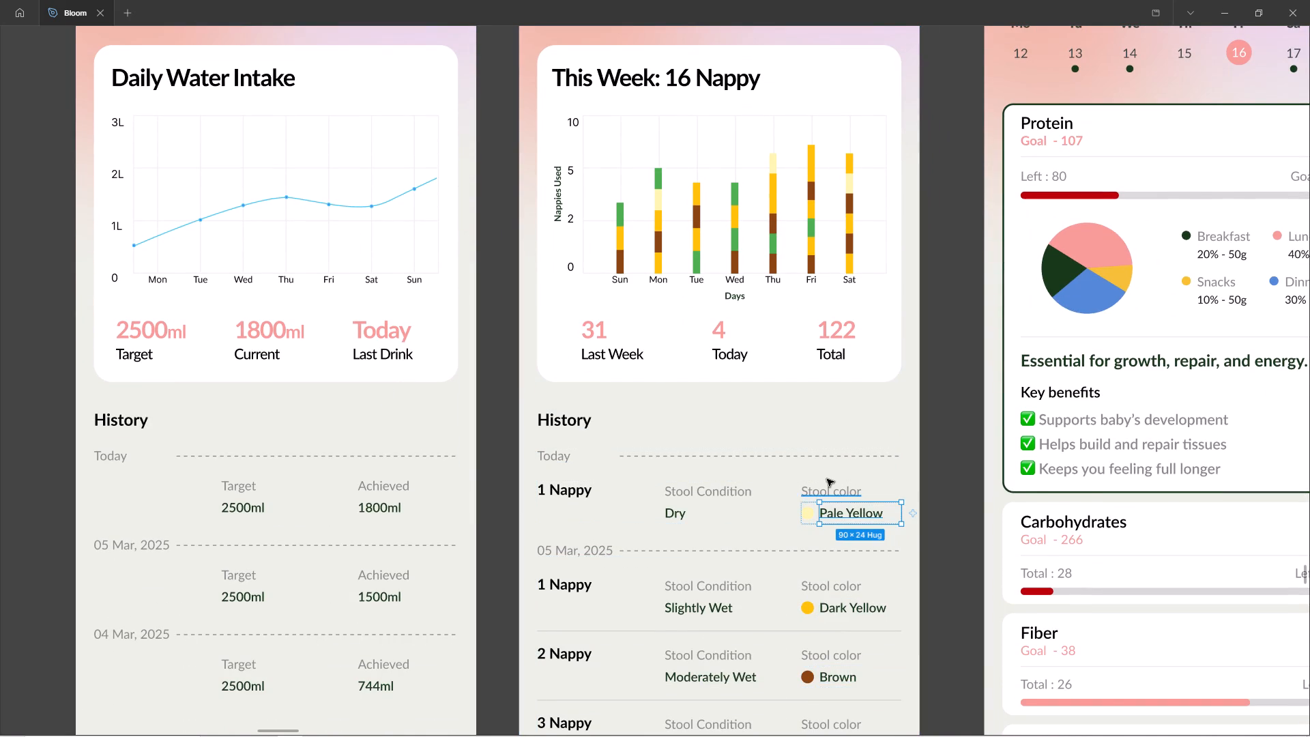
pyautogui.keyDown('shift'); pyautogui.scroll(-6, 823, 476); pyautogui.keyUp('shift')
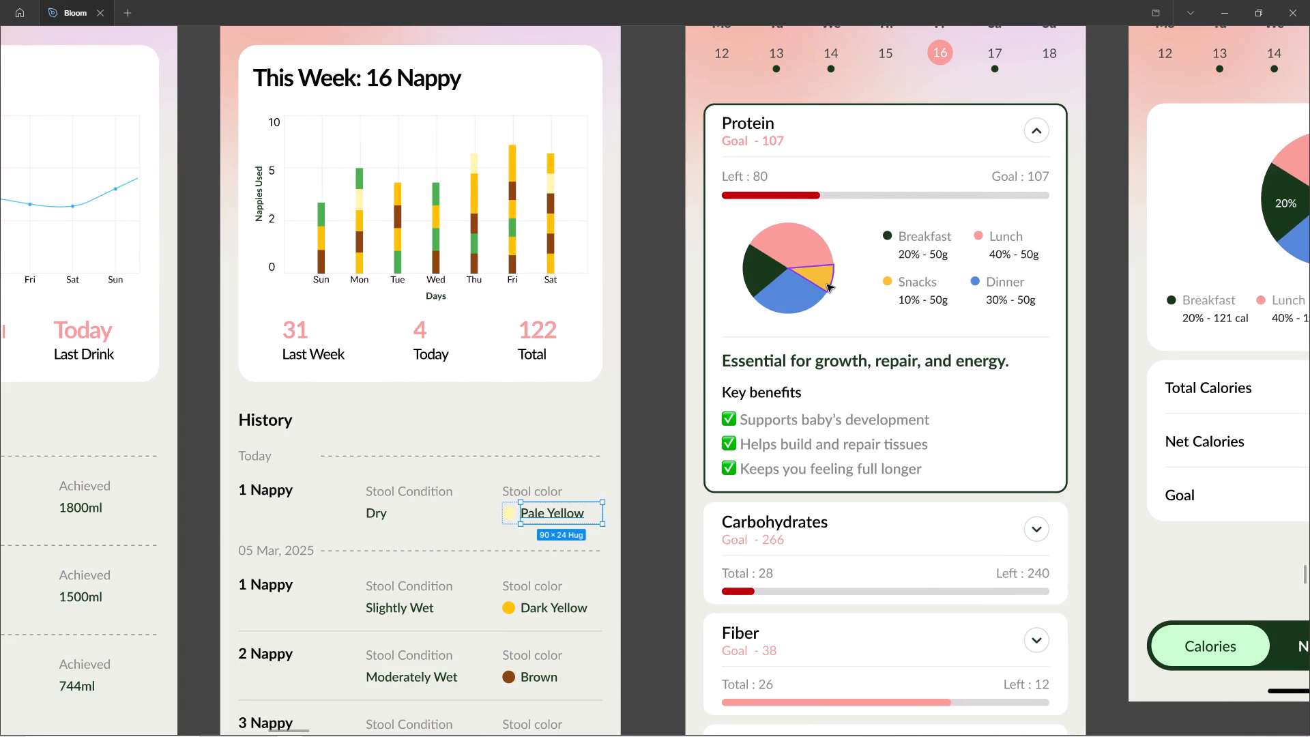
pyautogui.keyDown('ctrl'); pyautogui.click(827, 285); pyautogui.keyUp('ctrl')
pyautogui.keyDown('ctrl'); pyautogui.scroll(-4, 827, 285); pyautogui.keyUp('ctrl')
# Open the Feature Enhancements page and find the nutrient intake cards with coloured progress bars around Zinc and Vitamin B12.
pyautogui.hotkey('ctrl', '\\')
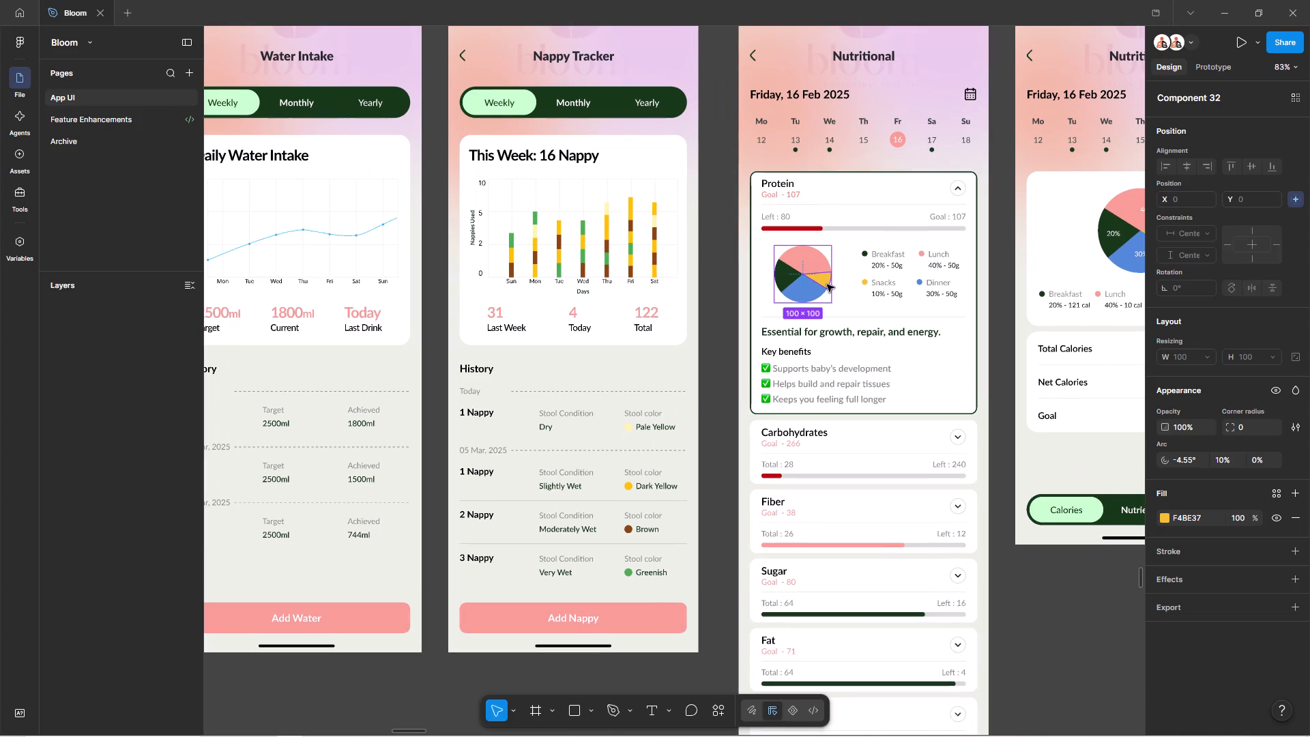
pyautogui.click(97, 111)
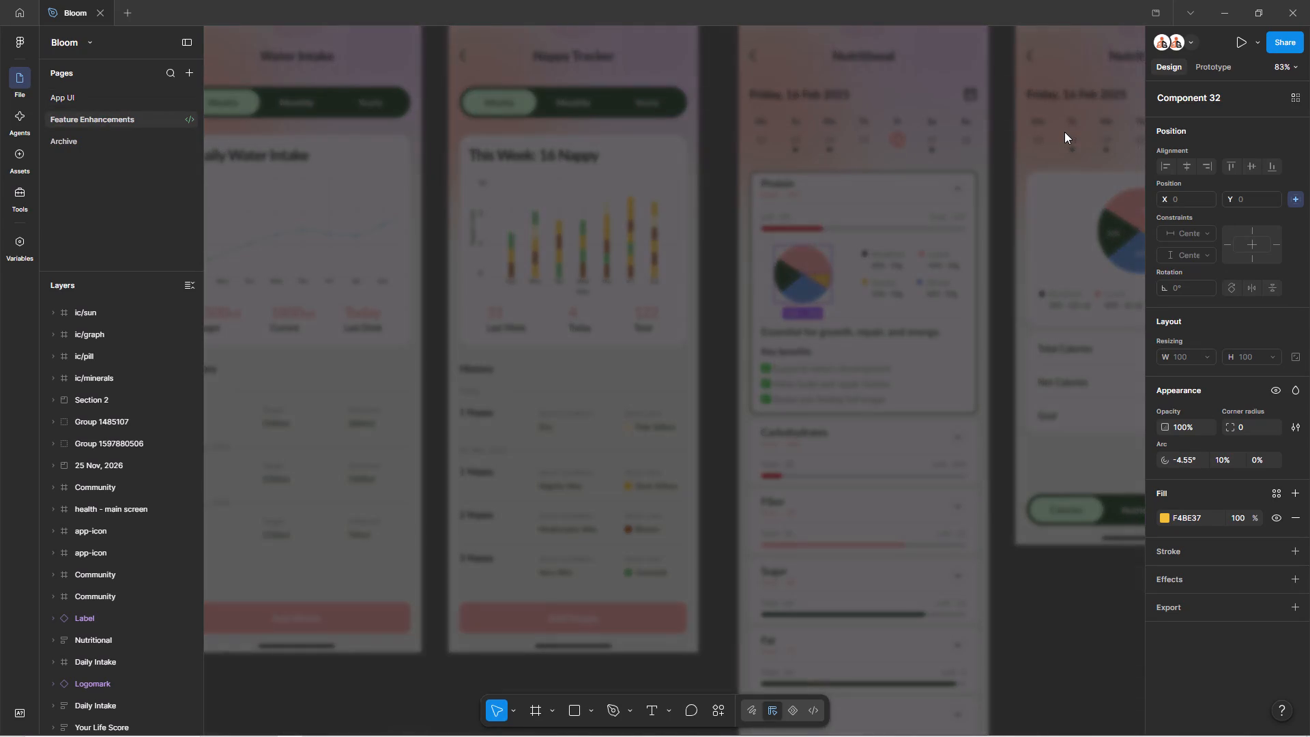
pyautogui.hotkey('ctrl', '\\')
pyautogui.click(967, 275)
pyautogui.press('space')
pyautogui.press('space')
pyautogui.press('space')
pyautogui.press('space')
pyautogui.press('space')
pyautogui.press('space')
pyautogui.press('space')
pyautogui.press('space')
pyautogui.press('space')
pyautogui.press('space')
pyautogui.press('space')
pyautogui.press('space')
pyautogui.press('space')
pyautogui.press('space')
pyautogui.press('space')
pyautogui.press('space')
pyautogui.press('space')
pyautogui.press('space')
pyautogui.press('space')
pyautogui.press('space')
pyautogui.moveTo(935, 316); pyautogui.dragTo(1309, 320)
pyautogui.moveTo(477, 279); pyautogui.dragTo(1038, 156)
pyautogui.keyDown('ctrl'); pyautogui.scroll(3, 865, 321); pyautogui.keyUp('ctrl')
pyautogui.keyDown('ctrl'); pyautogui.scroll(-1, 866, 322); pyautogui.keyUp('ctrl')
pyautogui.keyDown('ctrl'); pyautogui.scroll(3, 866, 322); pyautogui.keyUp('ctrl')
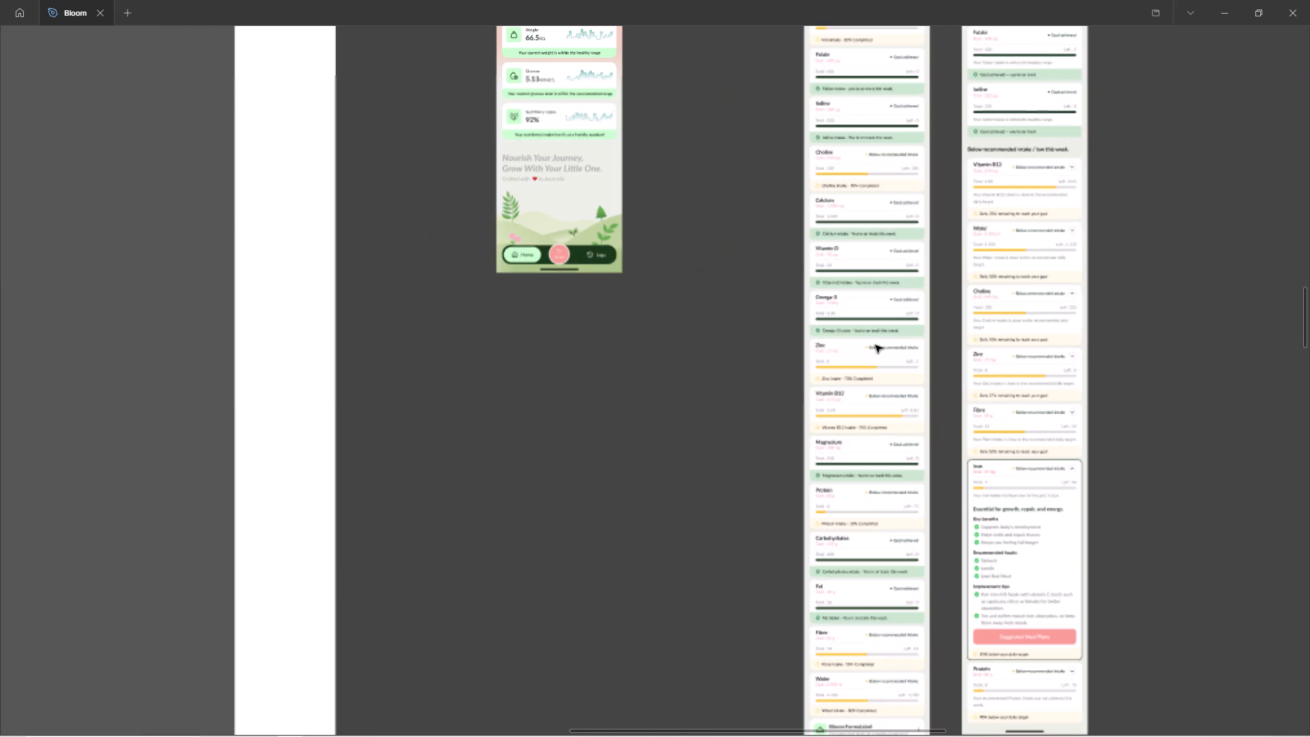
pyautogui.keyDown('ctrl'); pyautogui.scroll(10, 875, 345); pyautogui.keyUp('ctrl')
# Switch to the build review and reread the Accessibility finding about status shown by bar colour alone.
pyautogui.hotkey('alt', 'Tab')
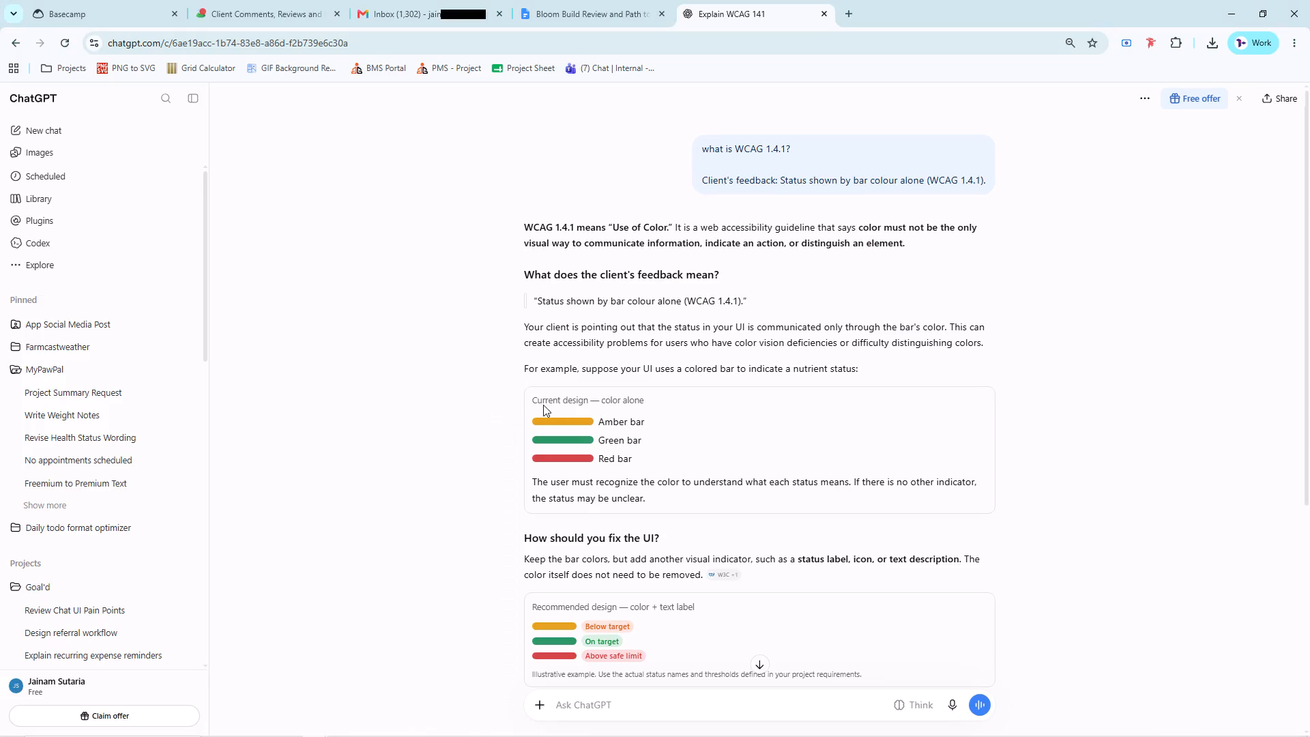
pyautogui.click(615, 0)
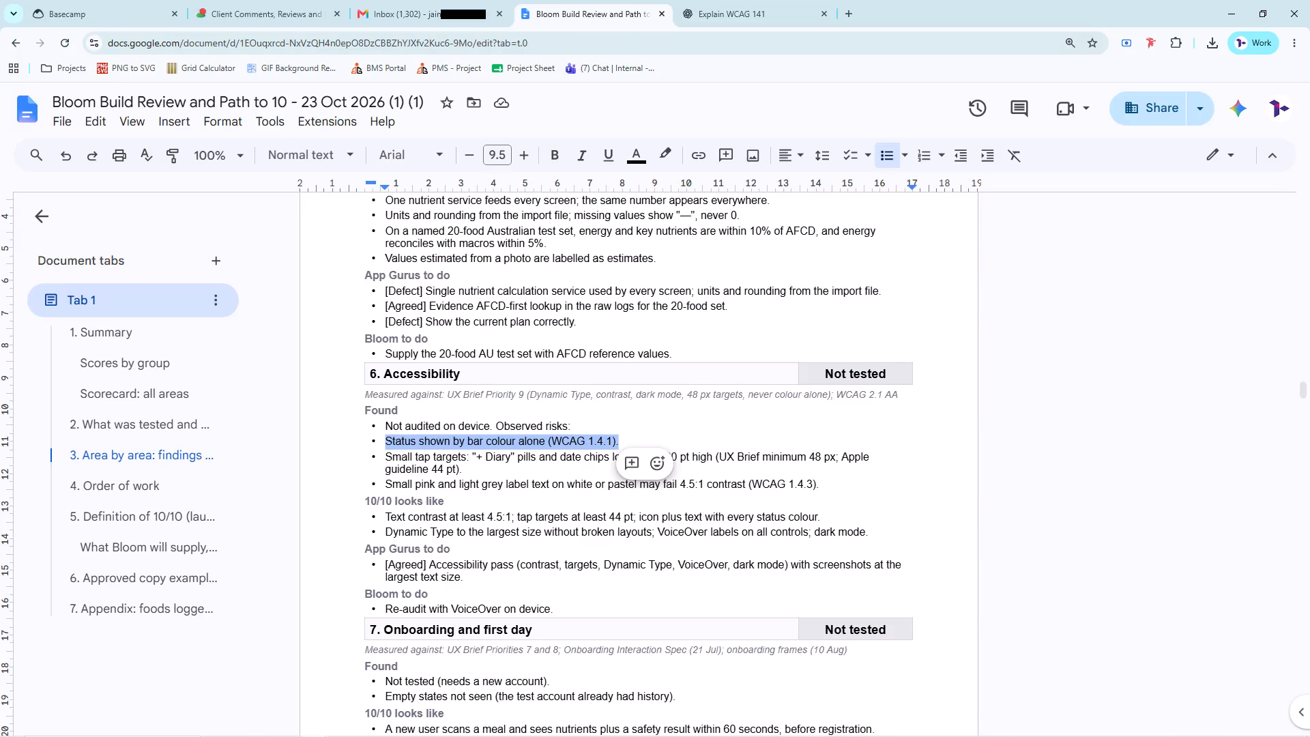
pyautogui.click(475, 442)
pyautogui.click(516, 449)
pyautogui.click(556, 449)
# Switch to Figma and check the Zinc card's progress bar, status label and intake message against the colour-alone finding.
pyautogui.hotkey('alt', 'Tab')
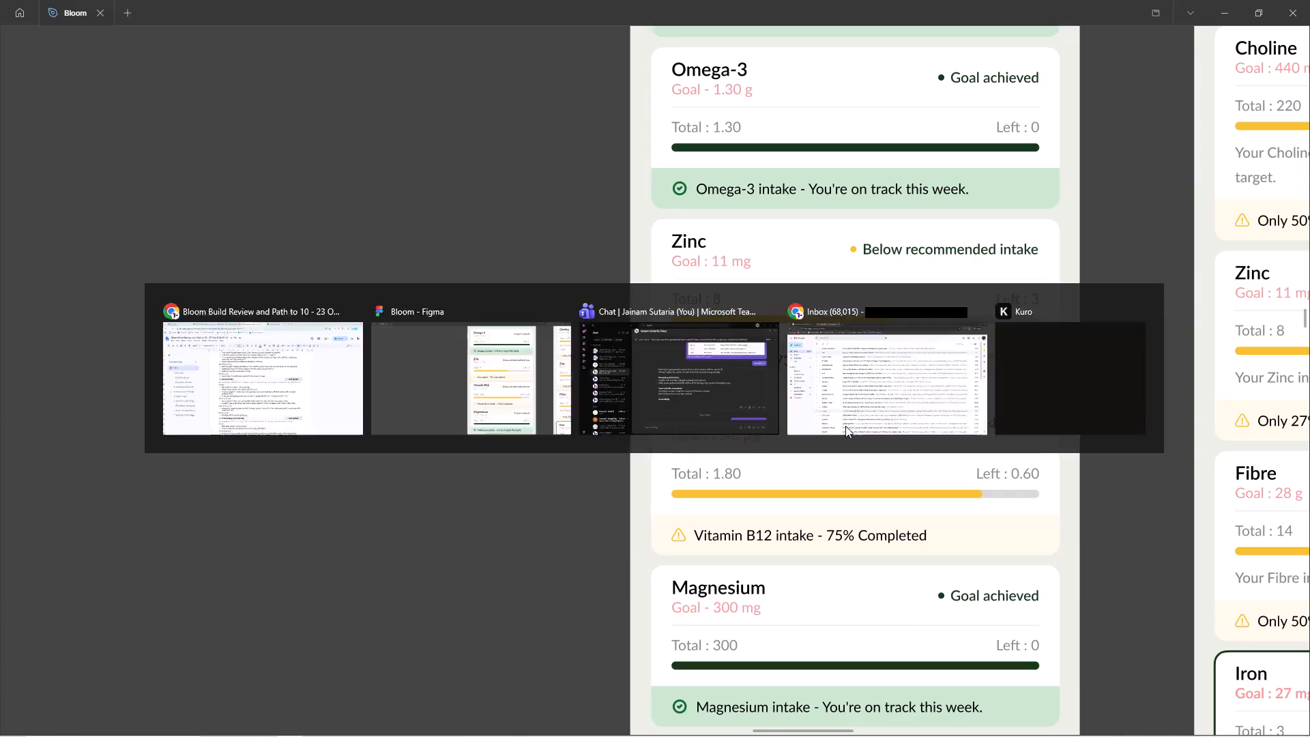
pyautogui.keyDown('ctrl'); pyautogui.click(876, 318); pyautogui.keyUp('ctrl')
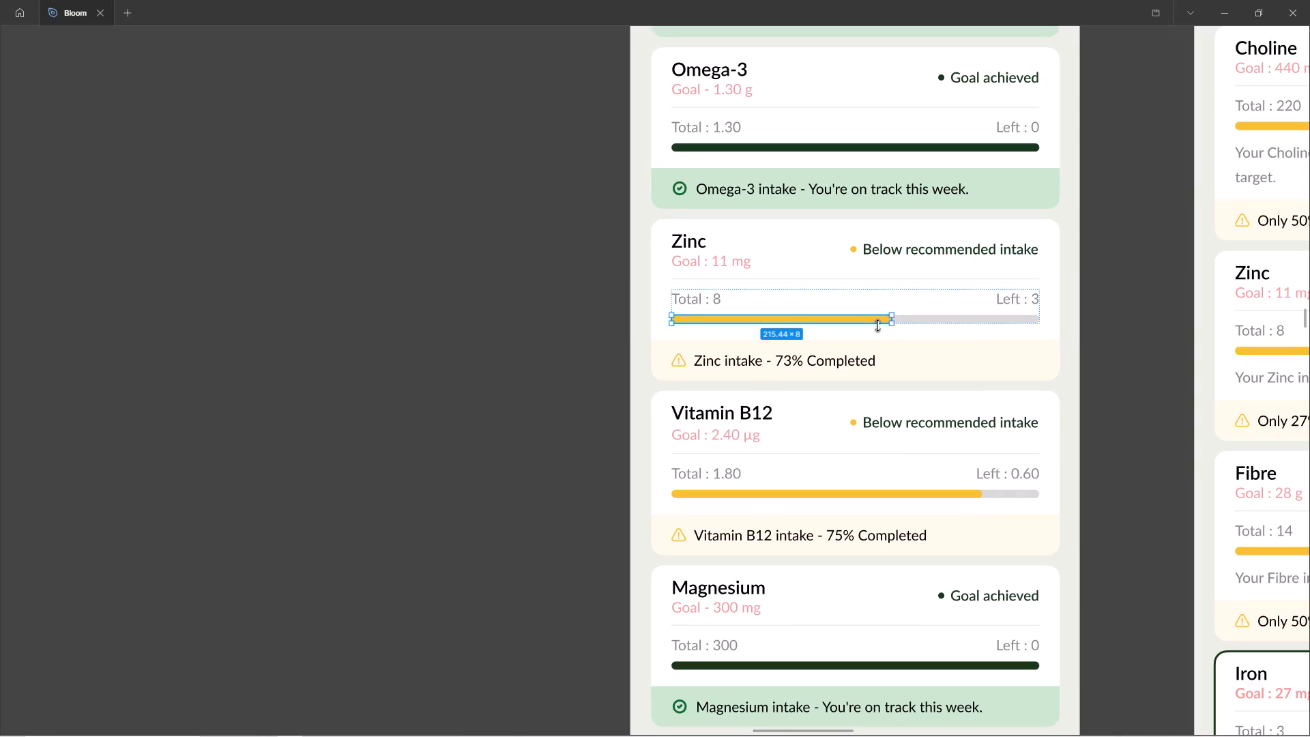
pyautogui.doubleClick(878, 317)
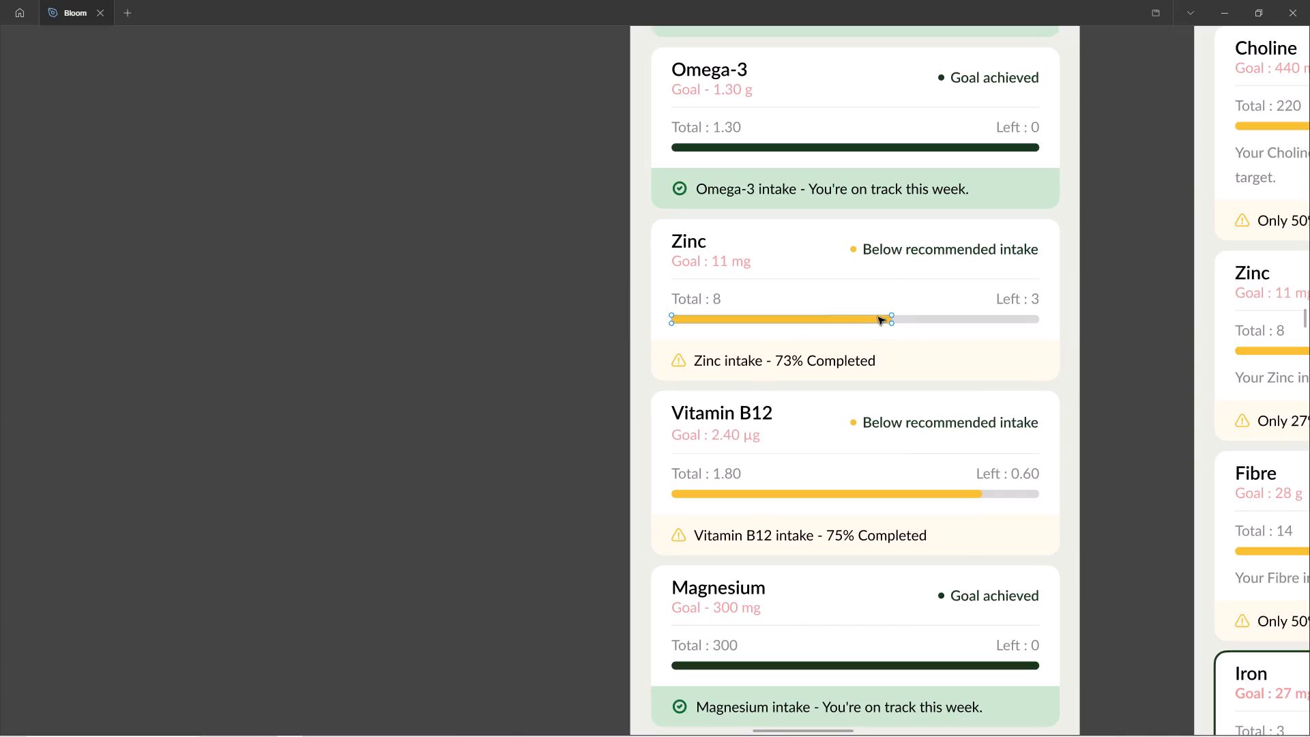
pyautogui.hotkey('ctrl', 'z')
pyautogui.hotkey('alt', 'Tab')
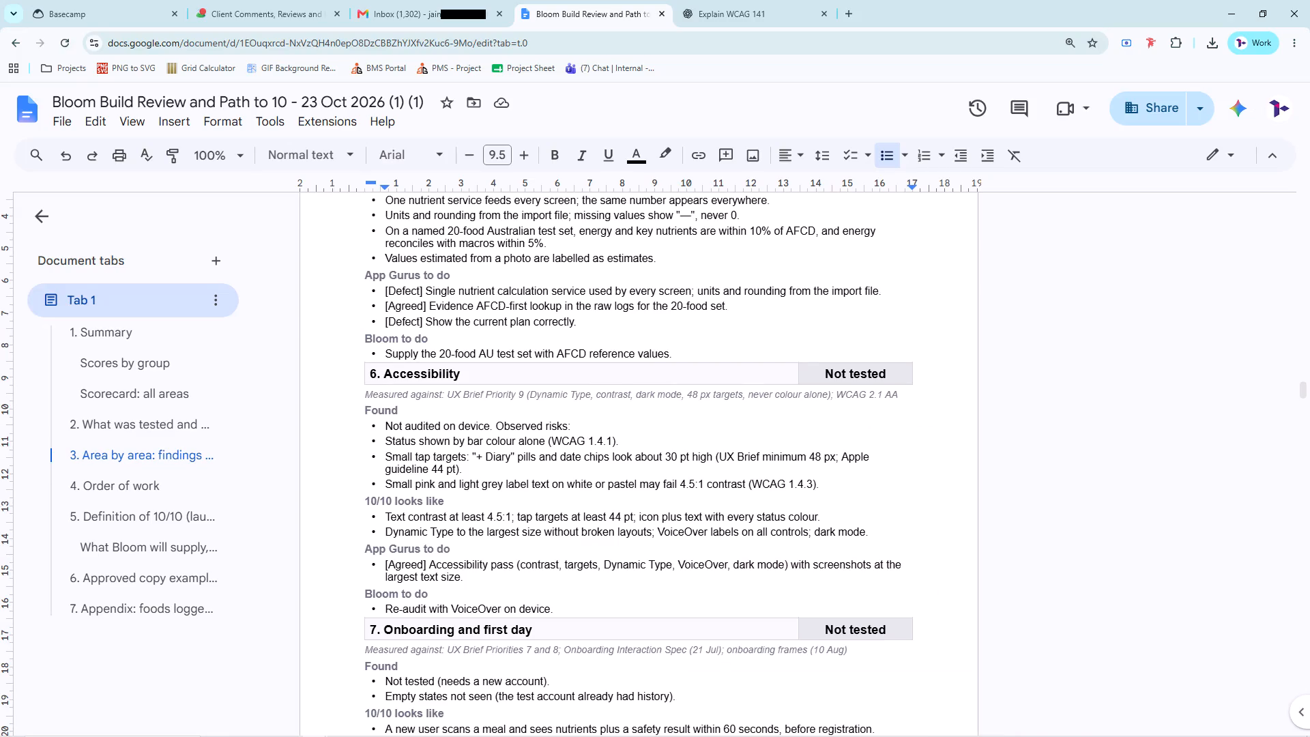
pyautogui.hotkey('alt', 'Tab')
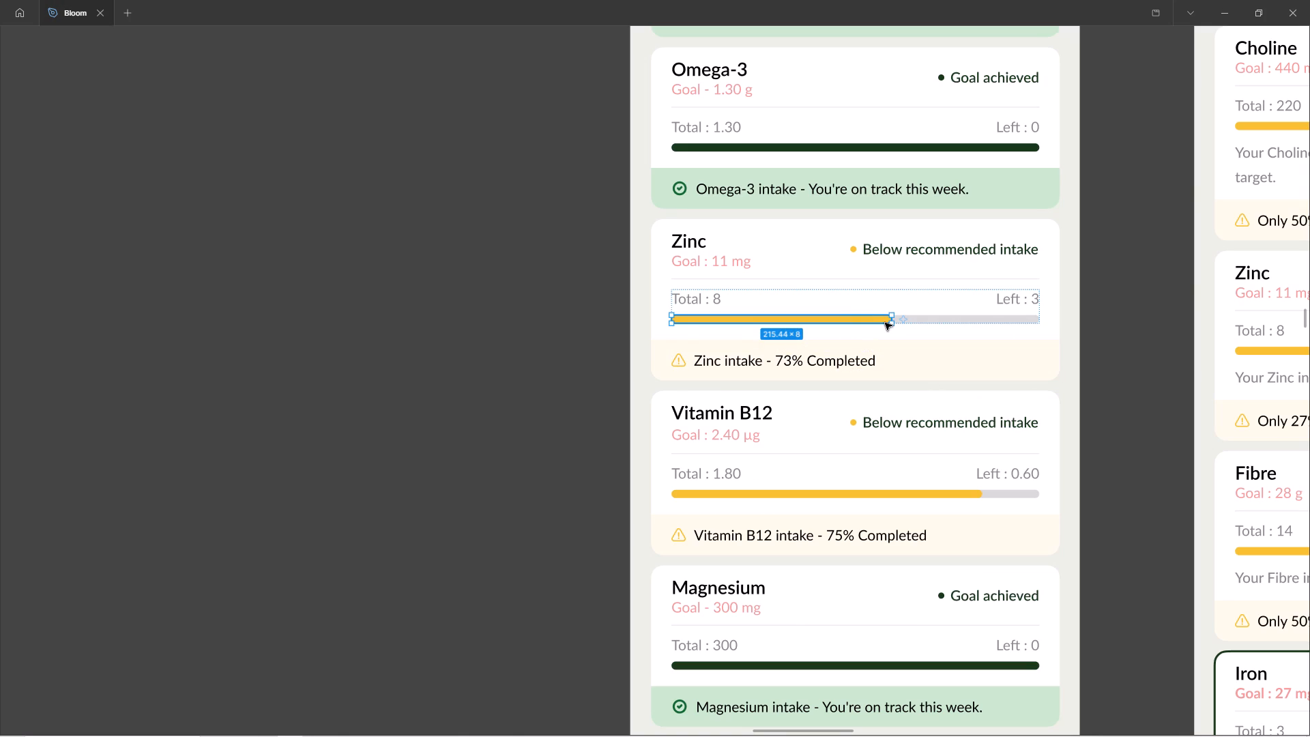
pyautogui.click(913, 361)
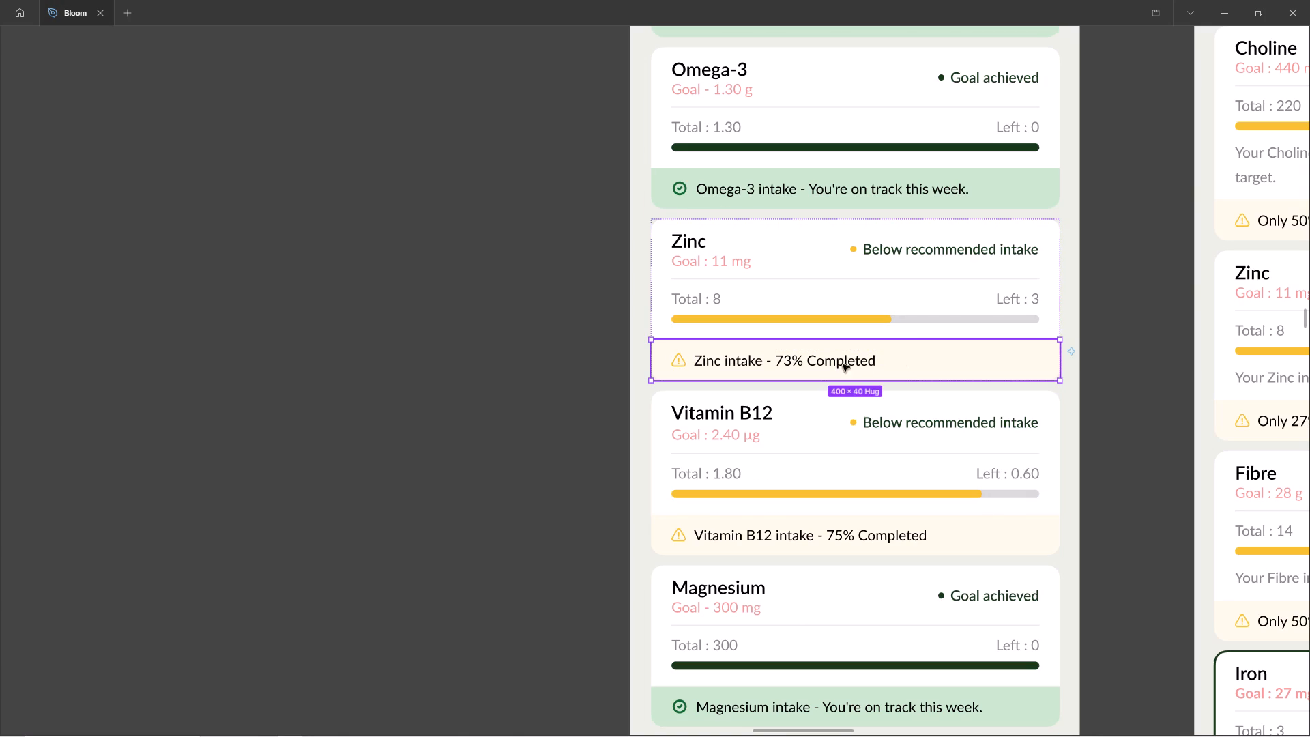
pyautogui.click(843, 361)
pyautogui.click(844, 318)
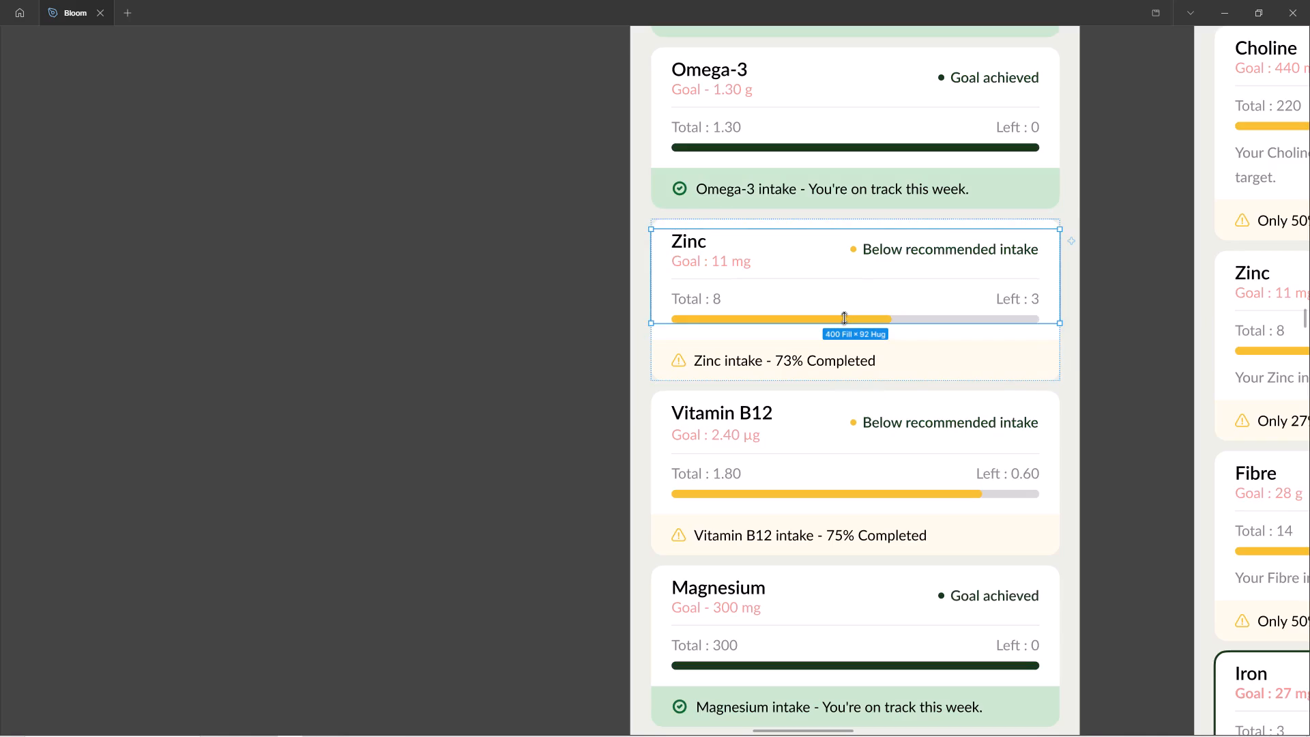
pyautogui.keyDown('ctrl'); pyautogui.click(848, 317); pyautogui.keyUp('ctrl')
pyautogui.keyDown('ctrl'); pyautogui.doubleClick(924, 258); pyautogui.keyUp('ctrl')
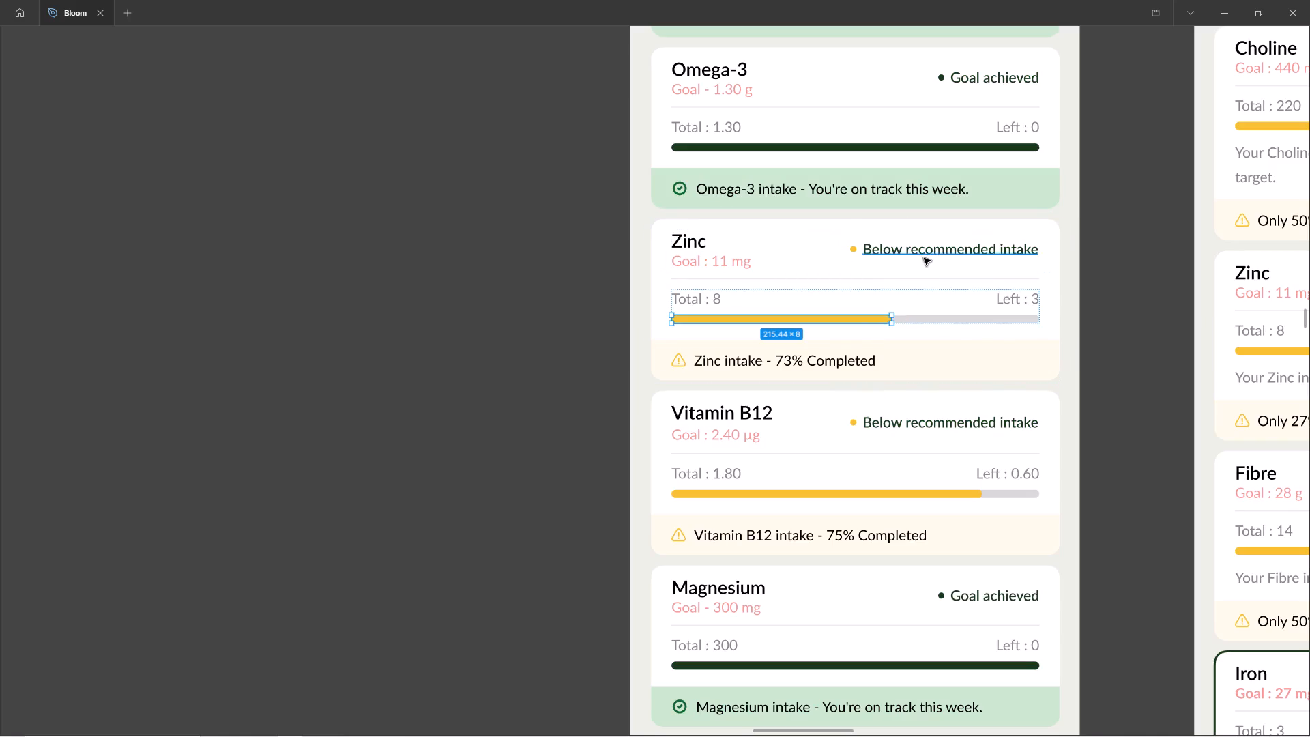
pyautogui.keyDown('ctrl'); pyautogui.click(852, 250); pyautogui.keyUp('ctrl')
pyautogui.keyDown('ctrl'); pyautogui.click(907, 250); pyautogui.keyUp('ctrl')
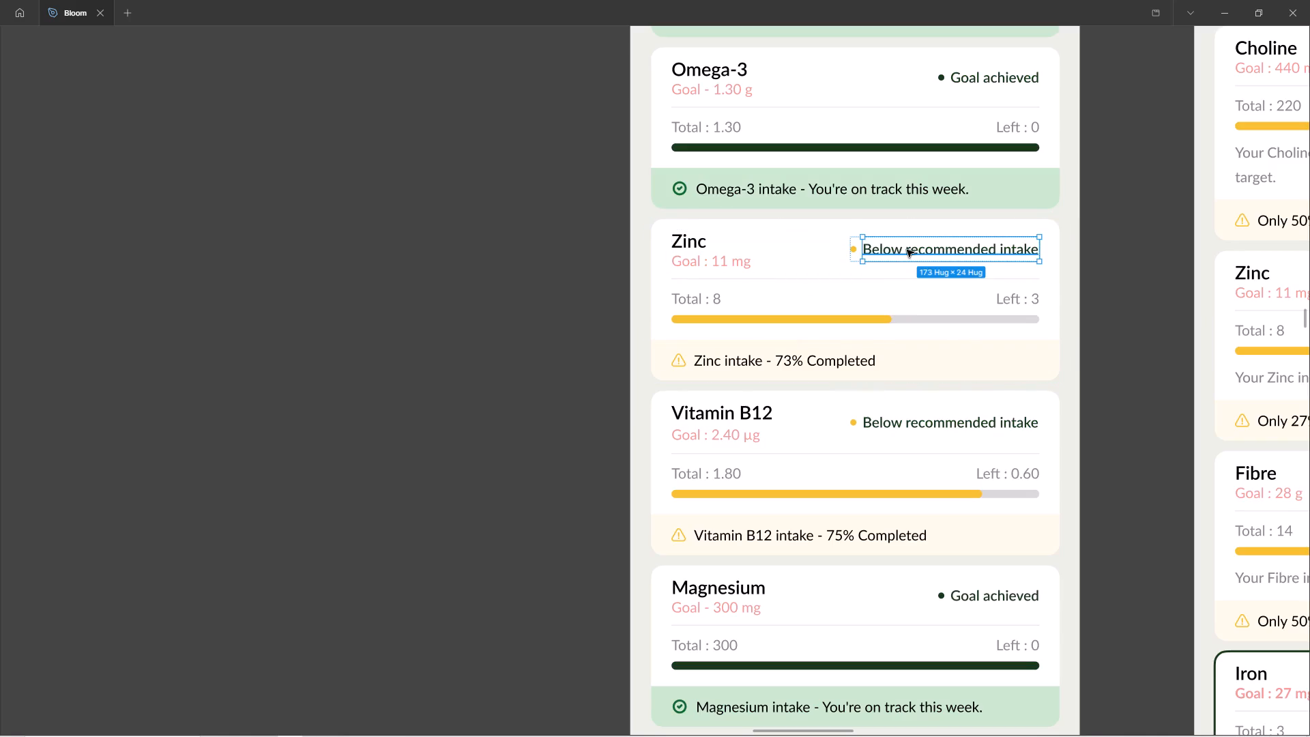
pyautogui.keyDown('ctrl'); pyautogui.doubleClick(905, 242); pyautogui.keyUp('ctrl')
pyautogui.keyDown('ctrl'); pyautogui.doubleClick(530, 256); pyautogui.keyUp('ctrl')
# Switch to the build review and highlight the finding about status shown by bar colour alone (WCAG 1.4.1).
pyautogui.hotkey('alt', 'Tab')
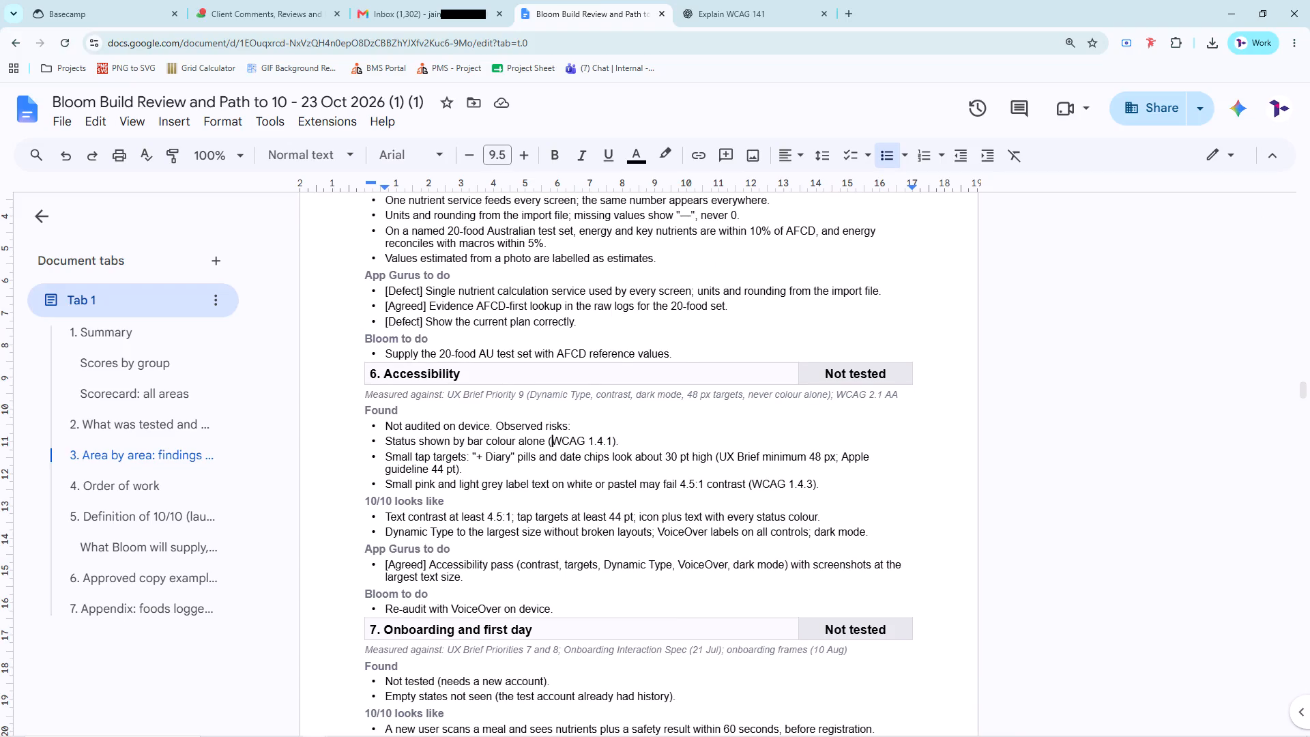
pyautogui.moveTo(628, 439); pyautogui.dragTo(401, 438)
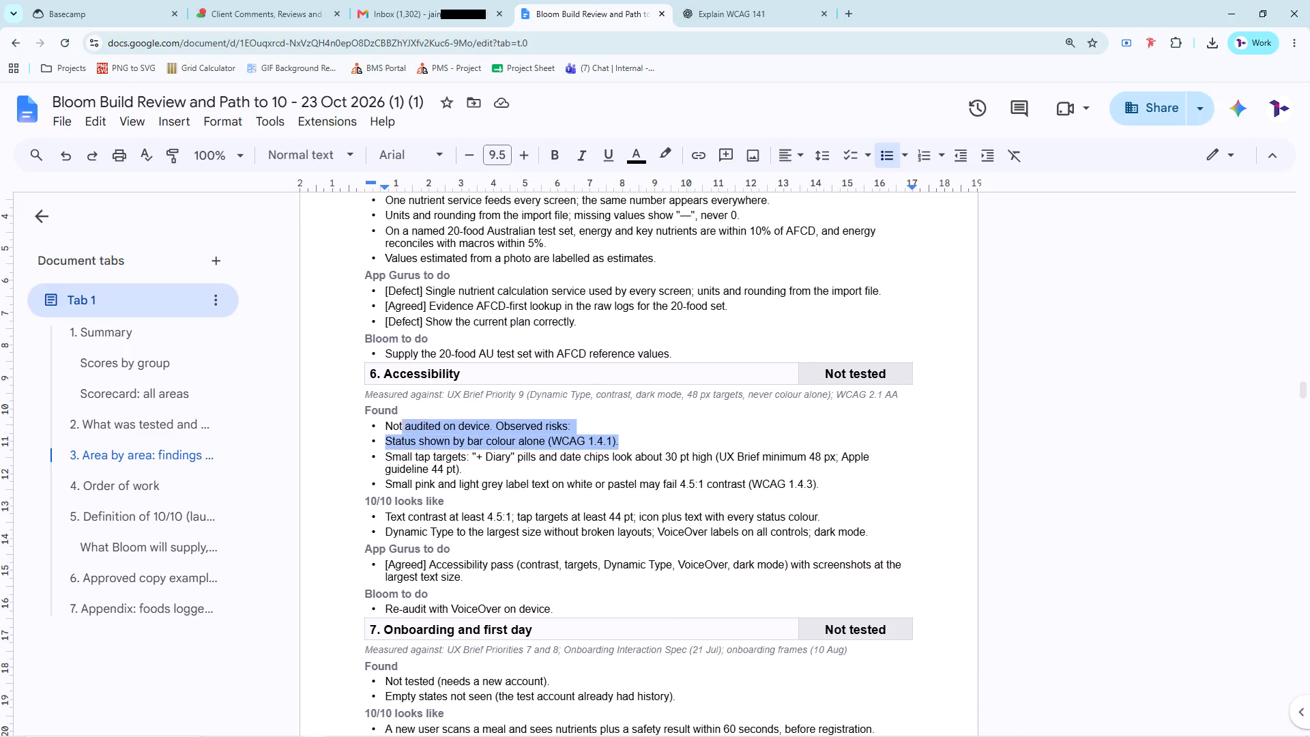
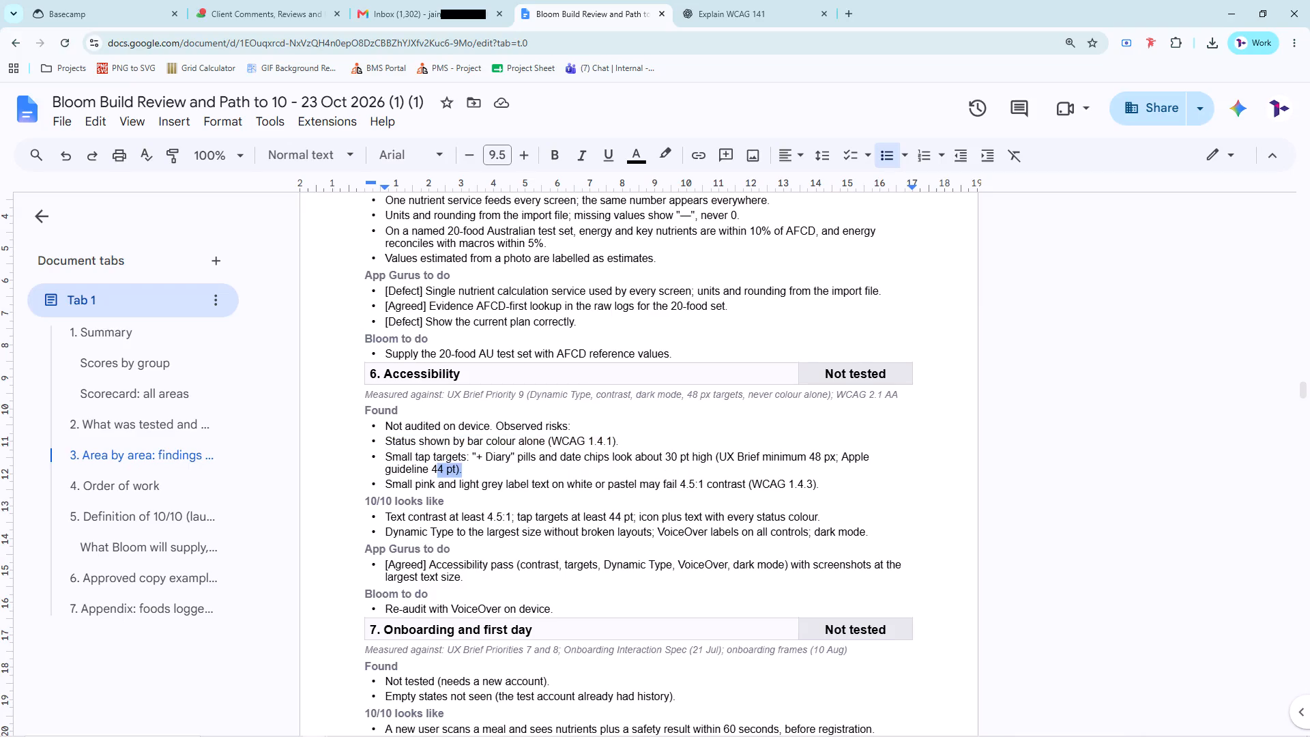
# Highlight the Accessibility finding about small tap targets on the "+ Diary" pills and date chips.
pyautogui.moveTo(422, 463); pyautogui.dragTo(383, 452)
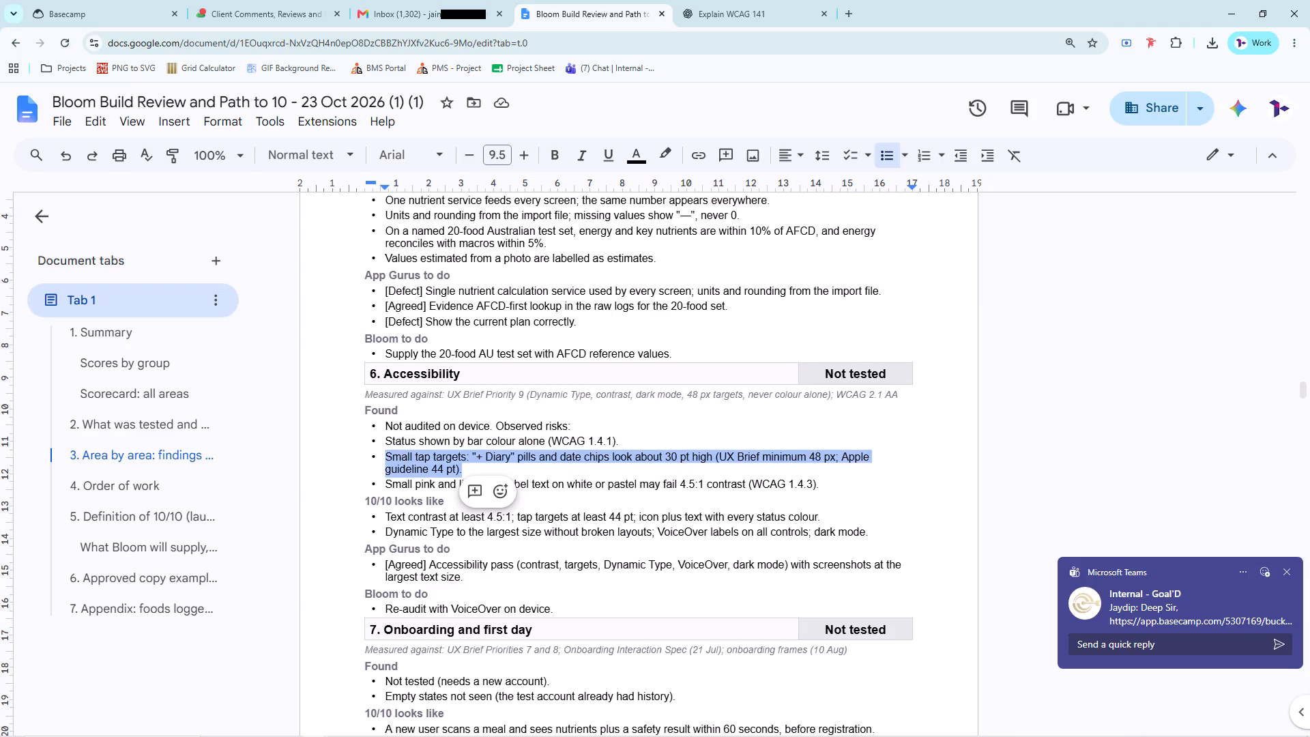
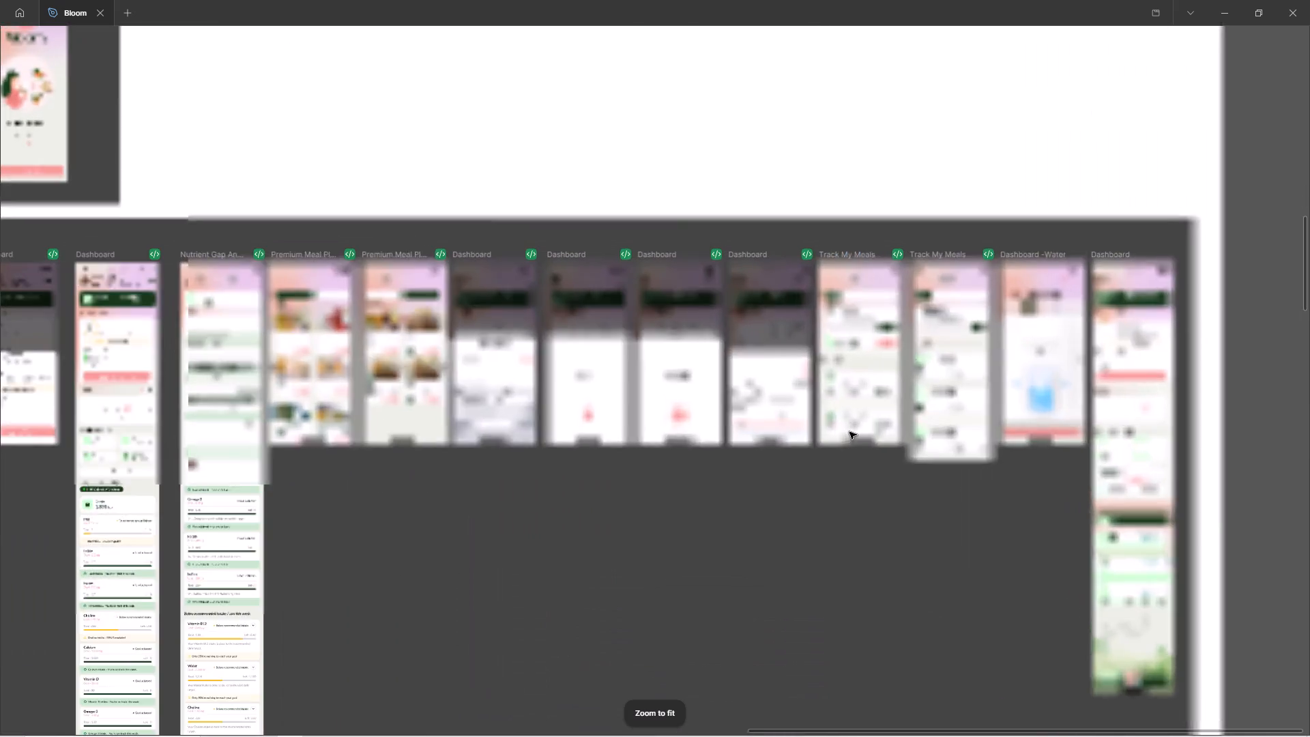
# Inspect the "Yesterday" and "18 Jan 2025" date labels under Meals History on the Track My Meals screen with the Same as Yesterday option.
pyautogui.keyDown('ctrl'); pyautogui.scroll(2, 849, 432); pyautogui.keyUp('ctrl')
pyautogui.keyDown('ctrl'); pyautogui.scroll(-1, 887, 414); pyautogui.keyUp('ctrl')
pyautogui.keyDown('ctrl'); pyautogui.scroll(15, 887, 414); pyautogui.keyUp('ctrl')
pyautogui.keyDown('ctrl'); pyautogui.scroll(-1, 937, 329); pyautogui.keyUp('ctrl')
pyautogui.keyDown('ctrl'); pyautogui.scroll(2, 937, 329); pyautogui.keyUp('ctrl')
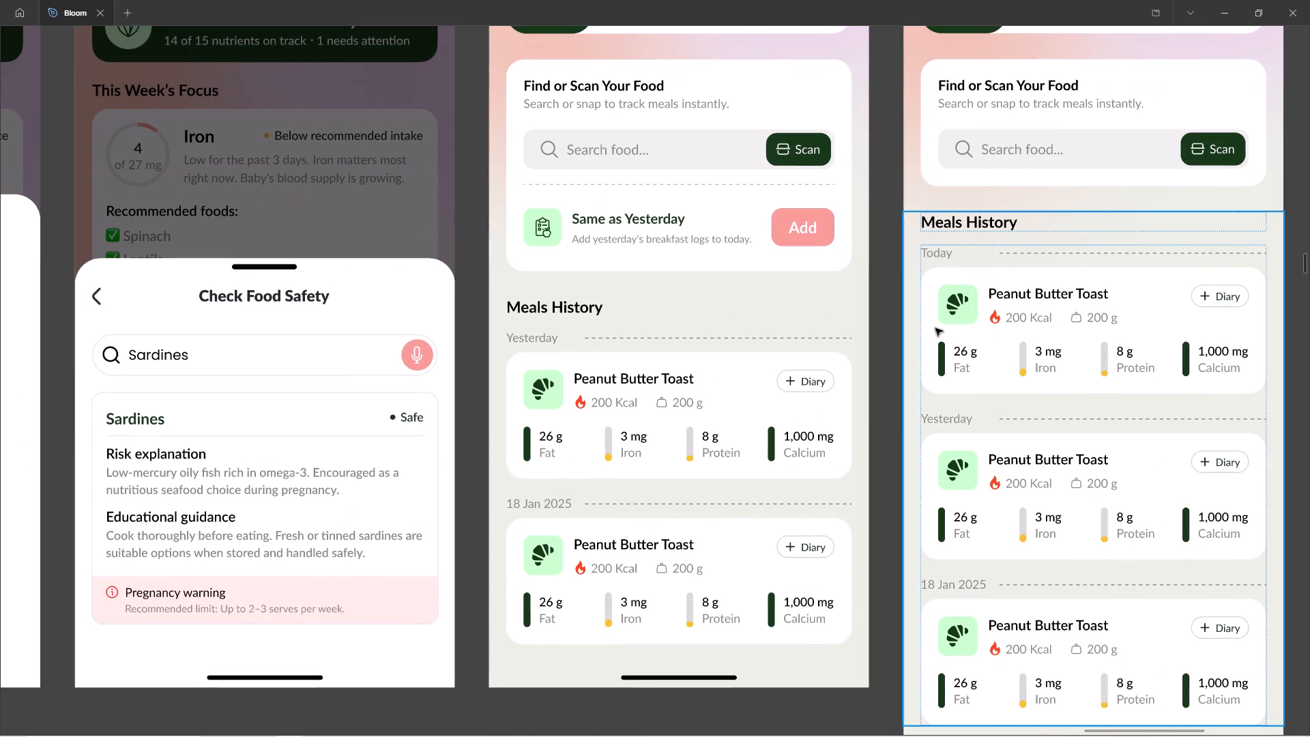
pyautogui.keyDown('ctrl'); pyautogui.click(538, 334); pyautogui.keyUp('ctrl')
pyautogui.keyDown('ctrl'); pyautogui.click(552, 500); pyautogui.keyUp('ctrl')
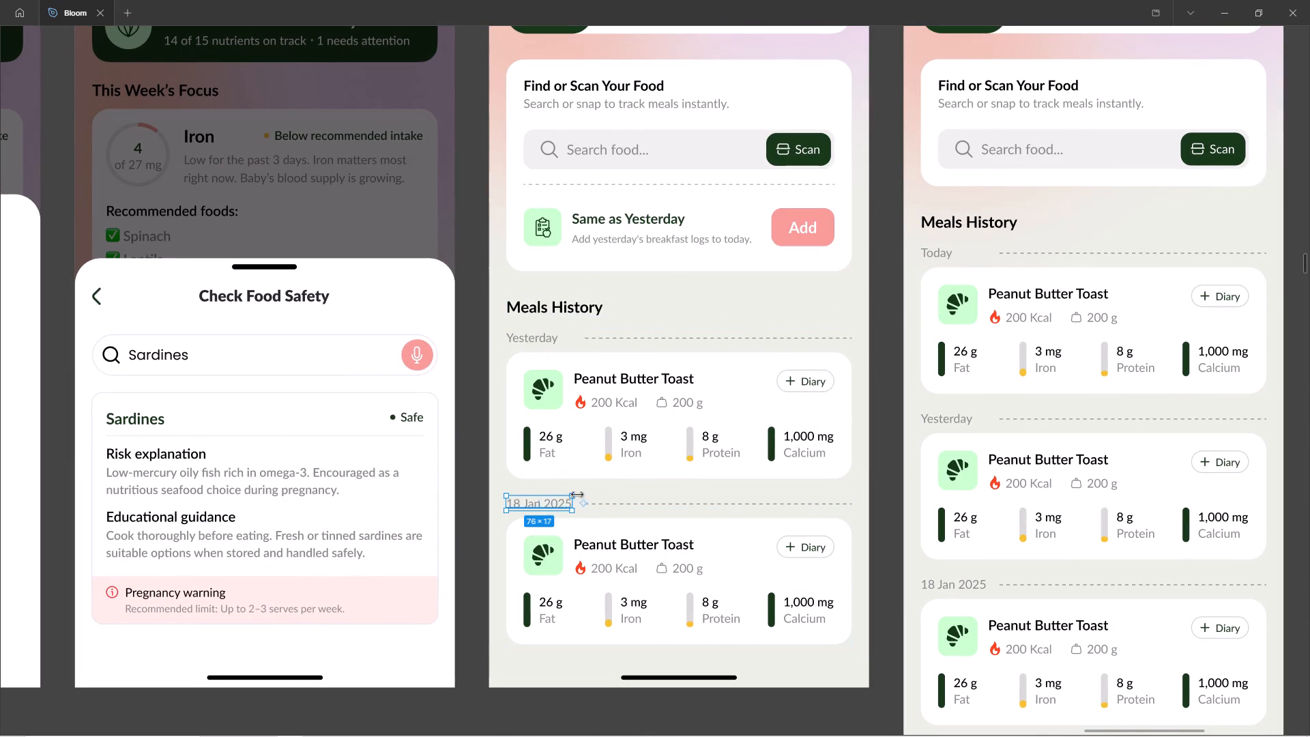
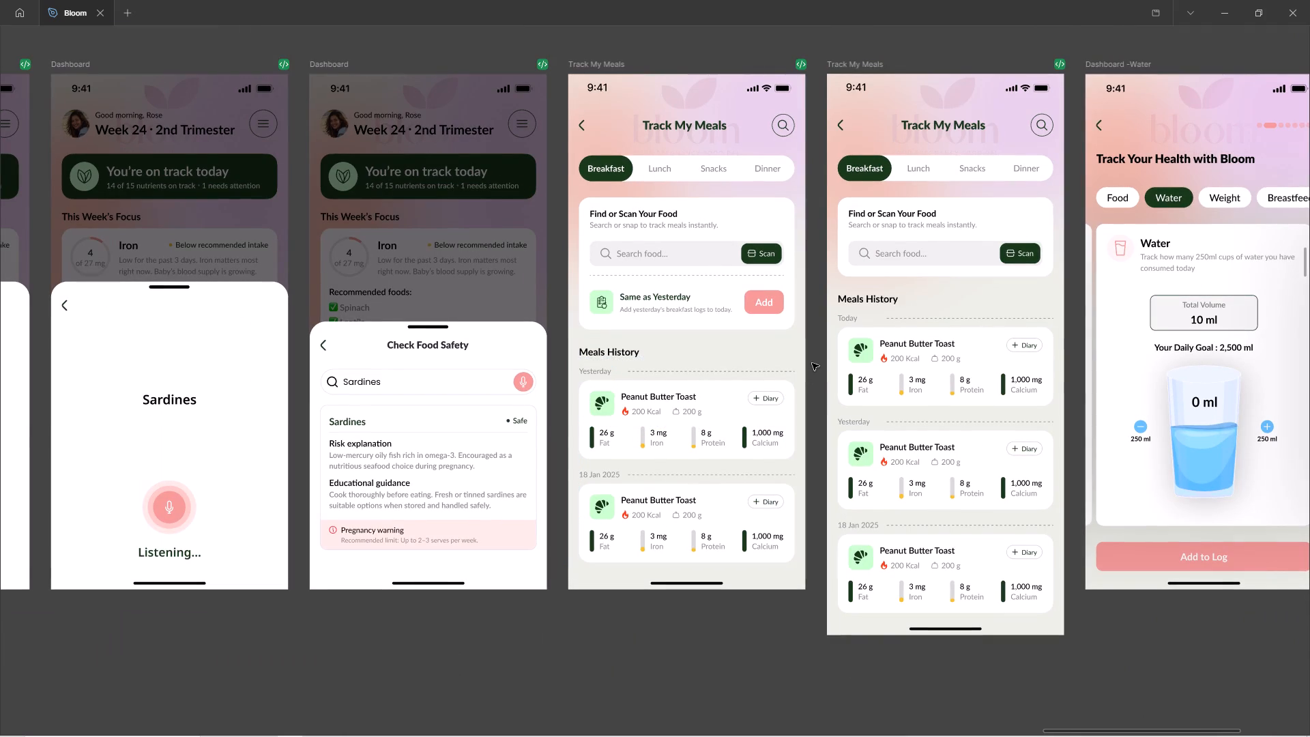
# Open the App UI page and find the Pregnancy account setup health screen with its option chips.
pyautogui.hotkey('ctrl', '\\')
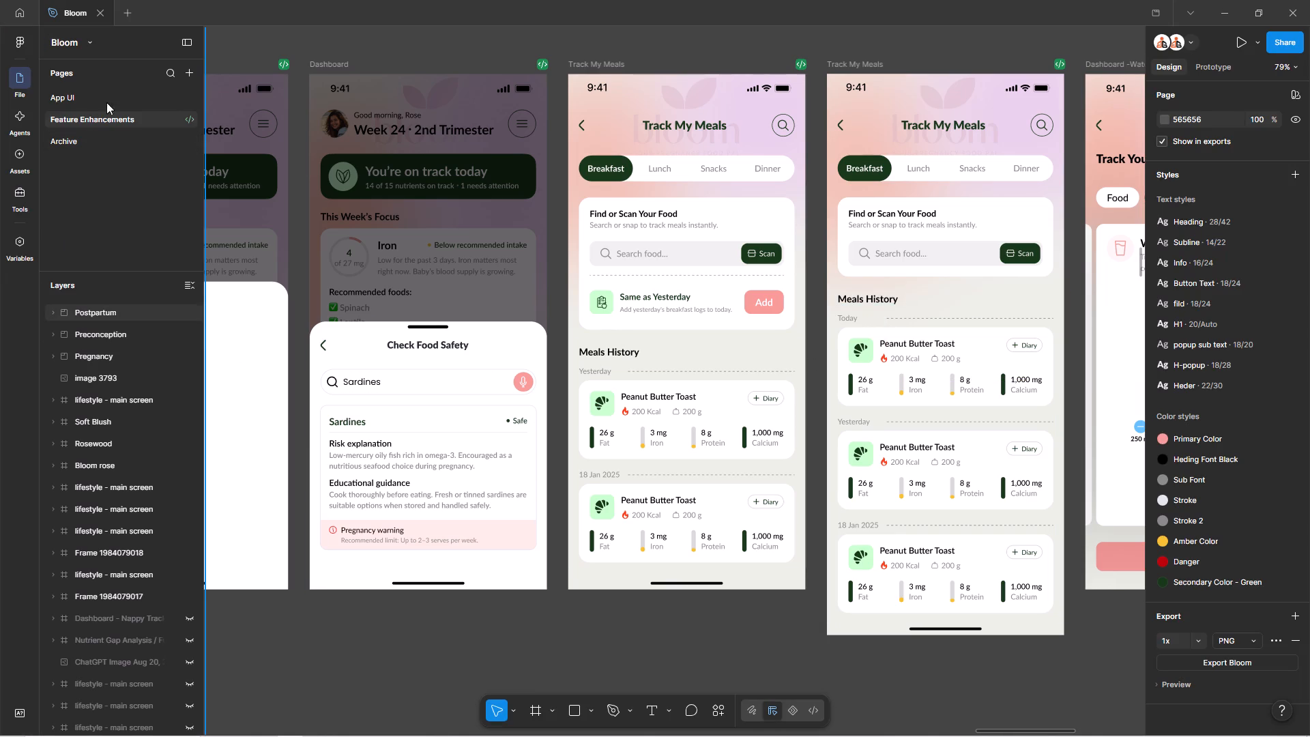
pyautogui.click(93, 99)
pyautogui.hotkey('ctrl', '\\')
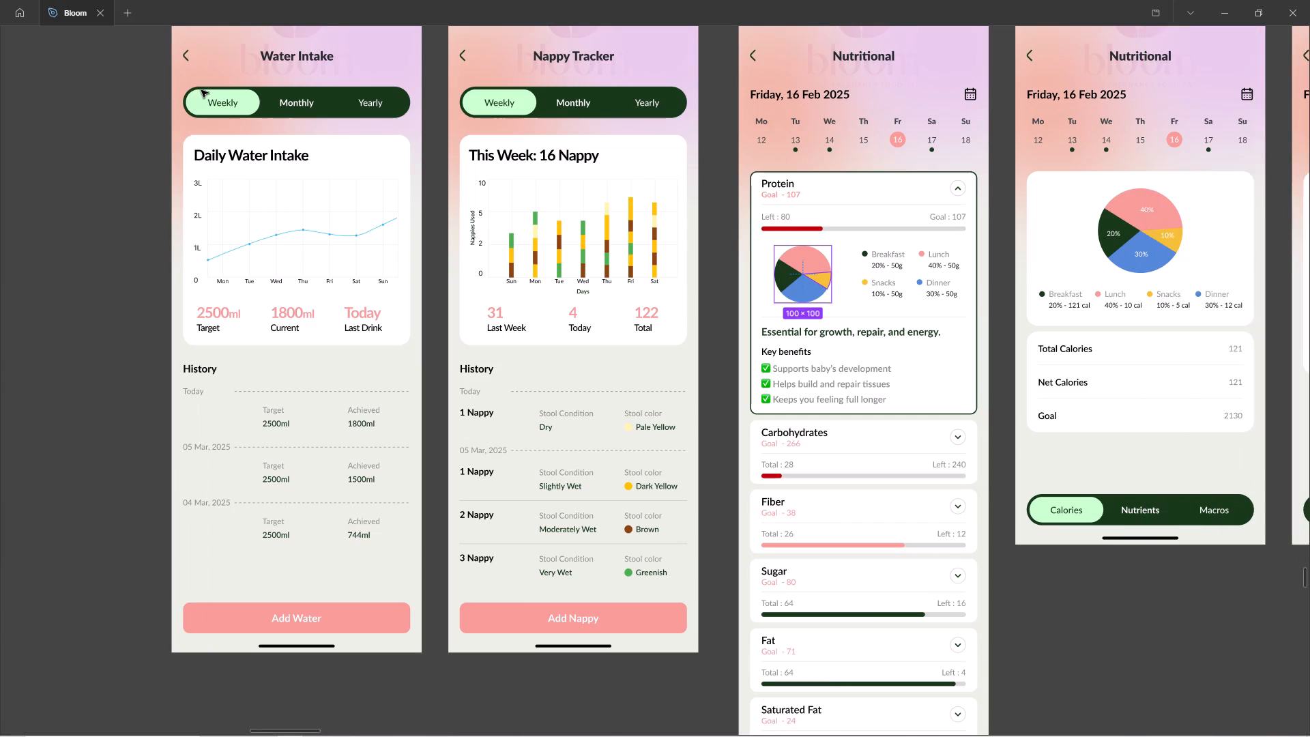
pyautogui.hotkey('shift', '!')
pyautogui.click(227, 405)
pyautogui.keyDown('ctrl'); pyautogui.scroll(14, 375, 457); pyautogui.keyUp('ctrl')
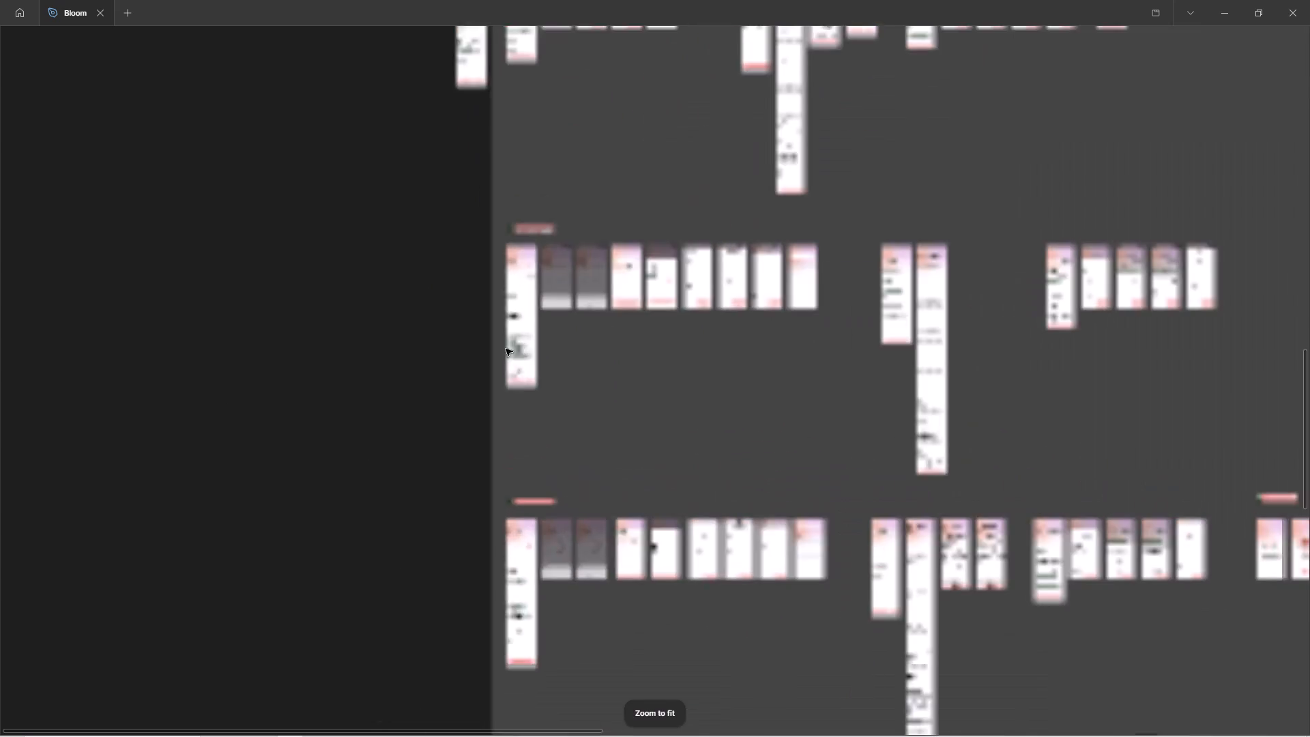
pyautogui.keyDown('ctrl'); pyautogui.scroll(19, 506, 349); pyautogui.keyUp('ctrl')
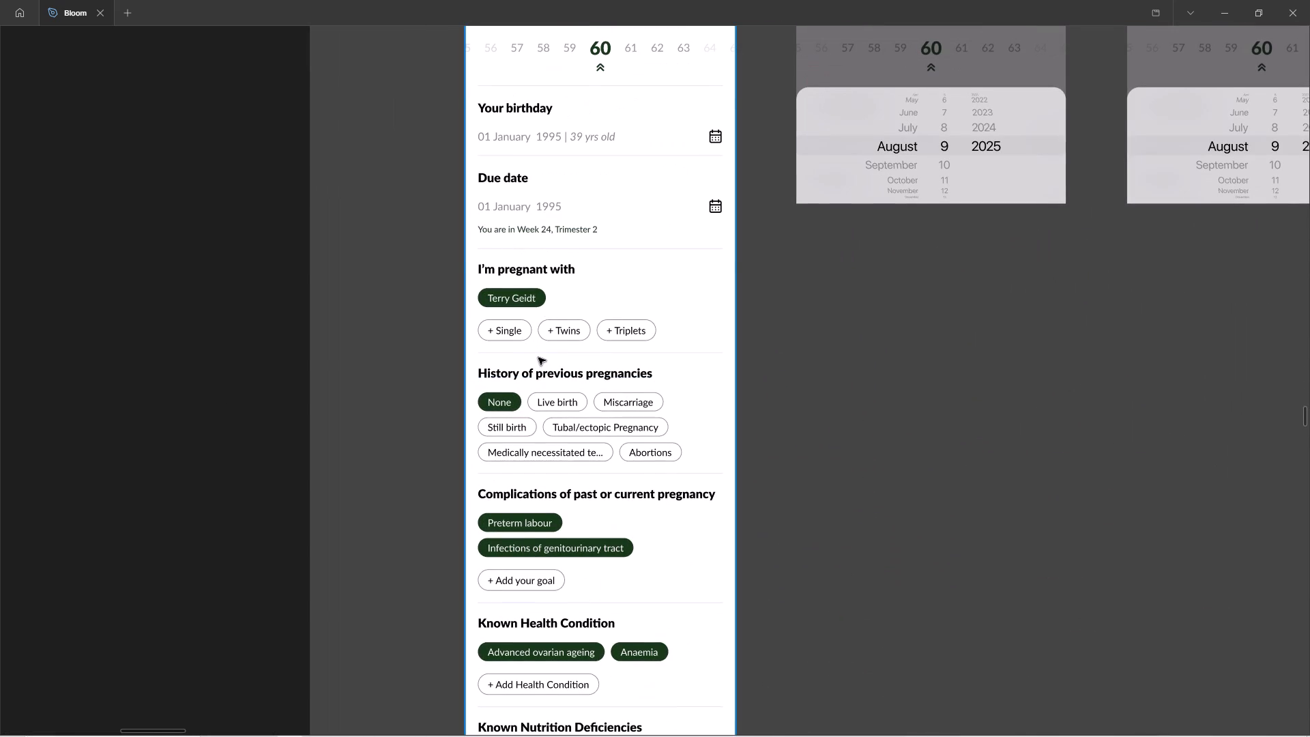
# Look through the Pregnancy account setup screens, from health and child details to nutrition and food preferences, examining their chip styles.
pyautogui.scroll(-1, 538, 358)
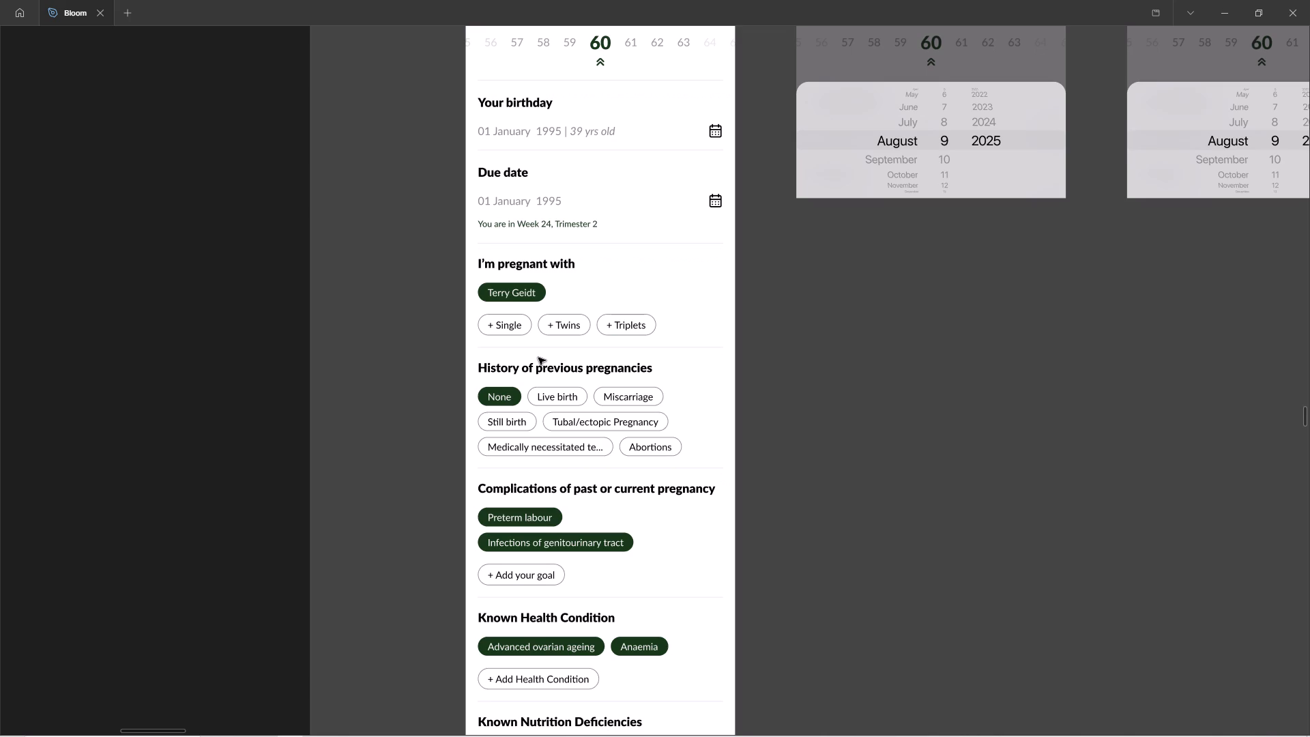
pyautogui.keyDown('ctrl'); pyautogui.scroll(-4, 444, 378); pyautogui.keyUp('ctrl')
pyautogui.keyDown('shift'); pyautogui.scroll(-5, 578, 322); pyautogui.keyUp('shift')
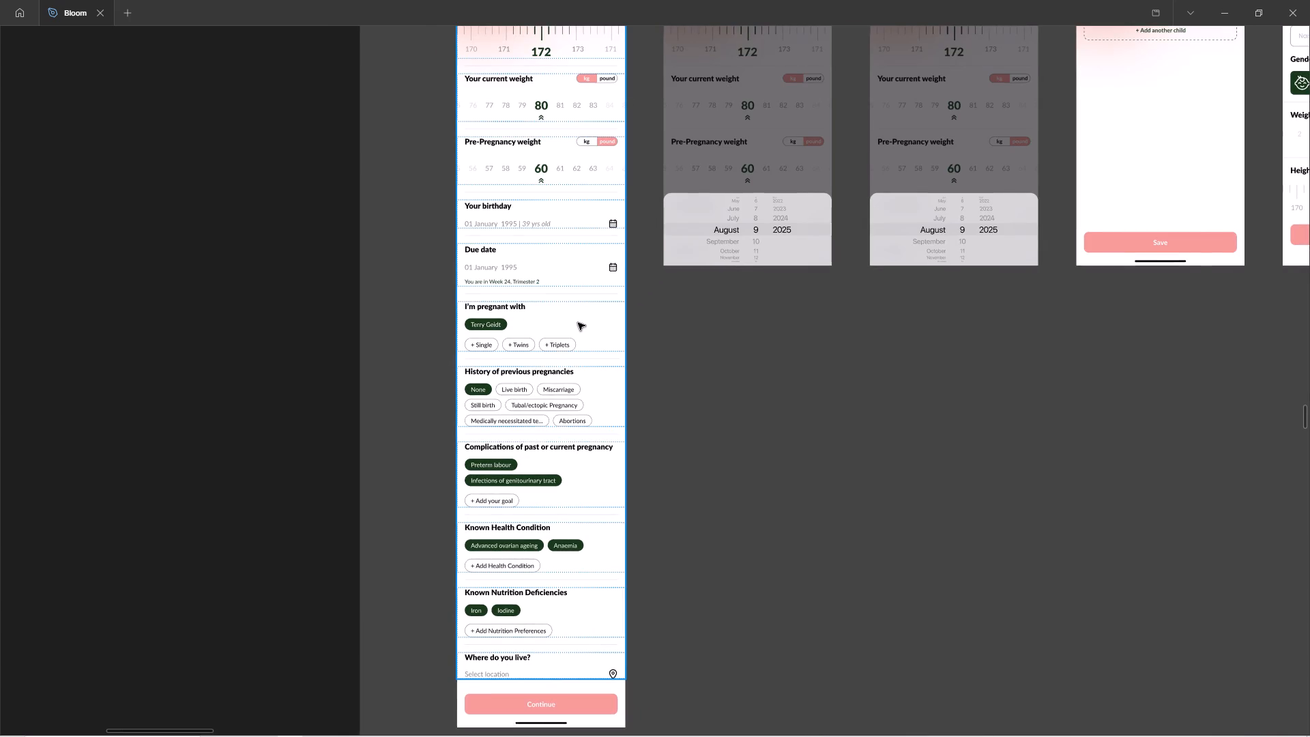
pyautogui.scroll(4, 578, 323)
pyautogui.keyDown('shift'); pyautogui.scroll(-20, 578, 323); pyautogui.keyUp('shift')
pyautogui.keyDown('shift'); pyautogui.scroll(-4, 578, 323); pyautogui.keyUp('shift')
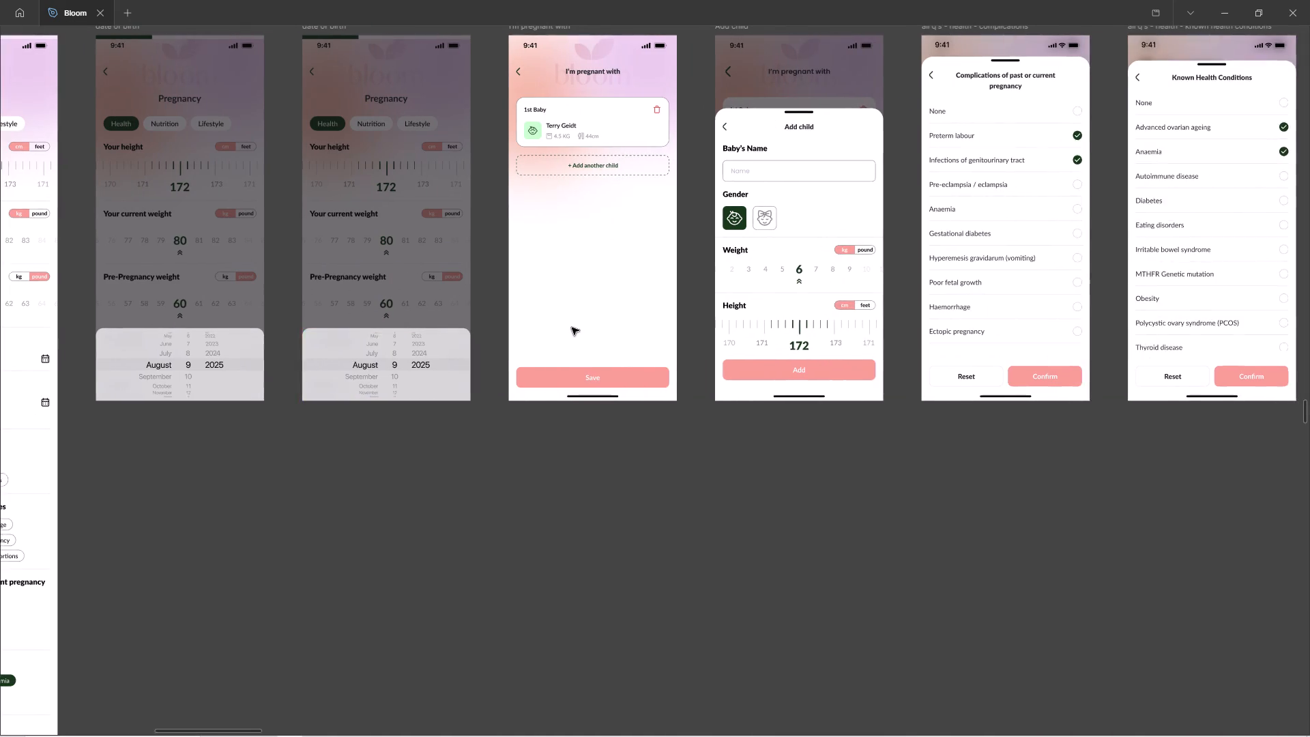
pyautogui.keyDown('shift'); pyautogui.scroll(-20, 572, 328); pyautogui.keyUp('shift')
pyautogui.keyDown('shift'); pyautogui.scroll(-12, 572, 328); pyautogui.keyUp('shift')
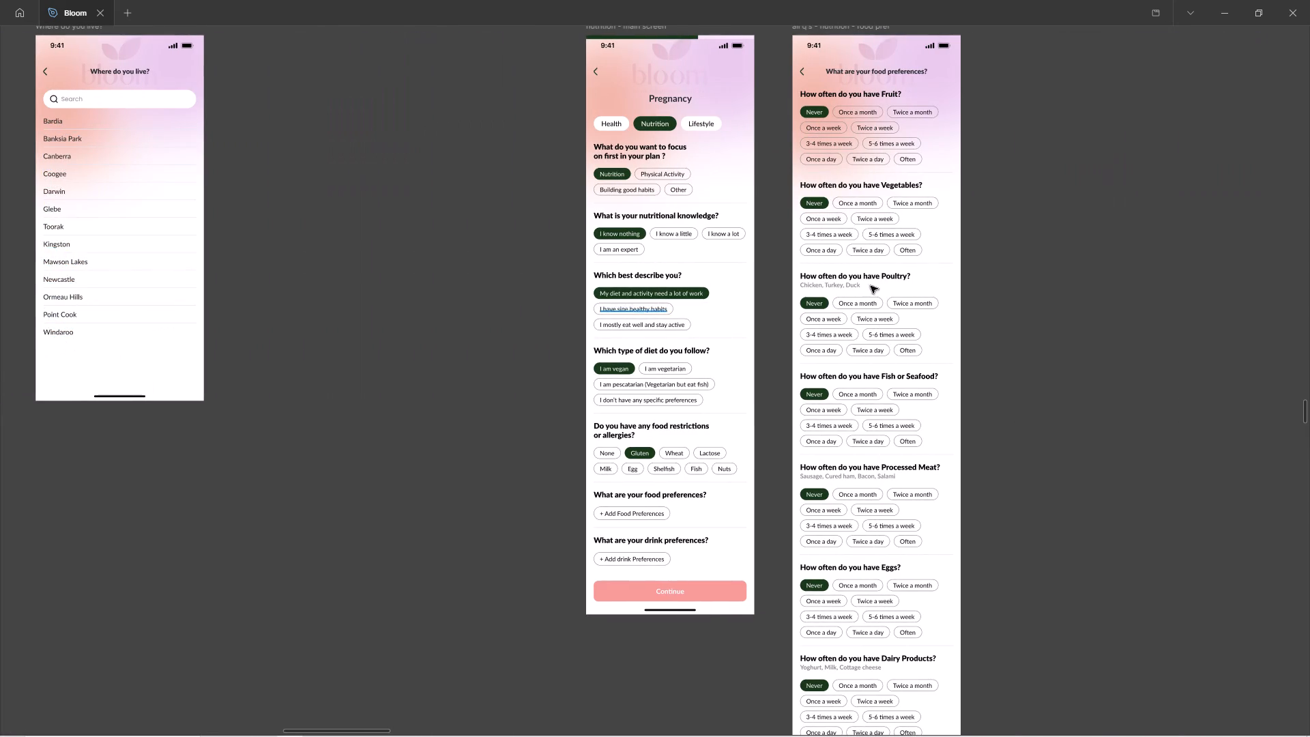
pyautogui.keyDown('ctrl'); pyautogui.scroll(-7, 975, 286); pyautogui.keyUp('ctrl')
pyautogui.keyDown('ctrl'); pyautogui.scroll(-6, 925, 307); pyautogui.keyUp('ctrl')
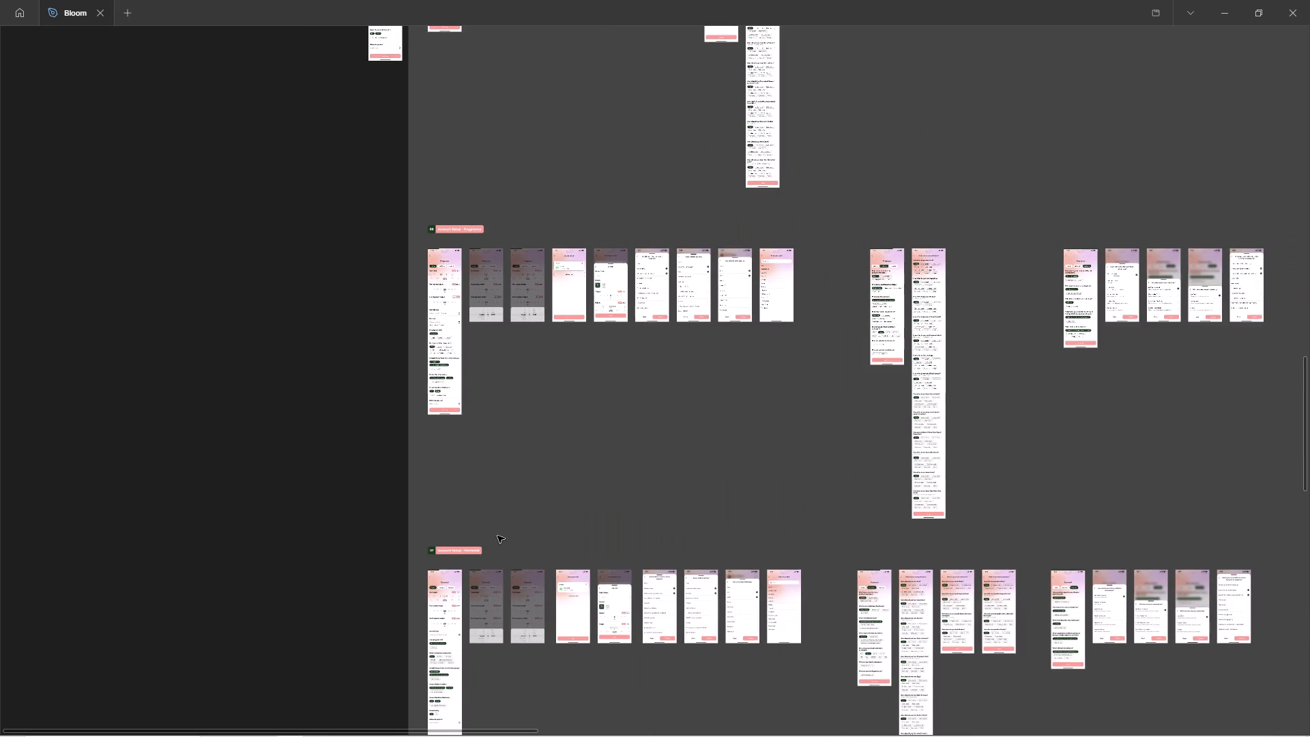
pyautogui.scroll(-5, 501, 554)
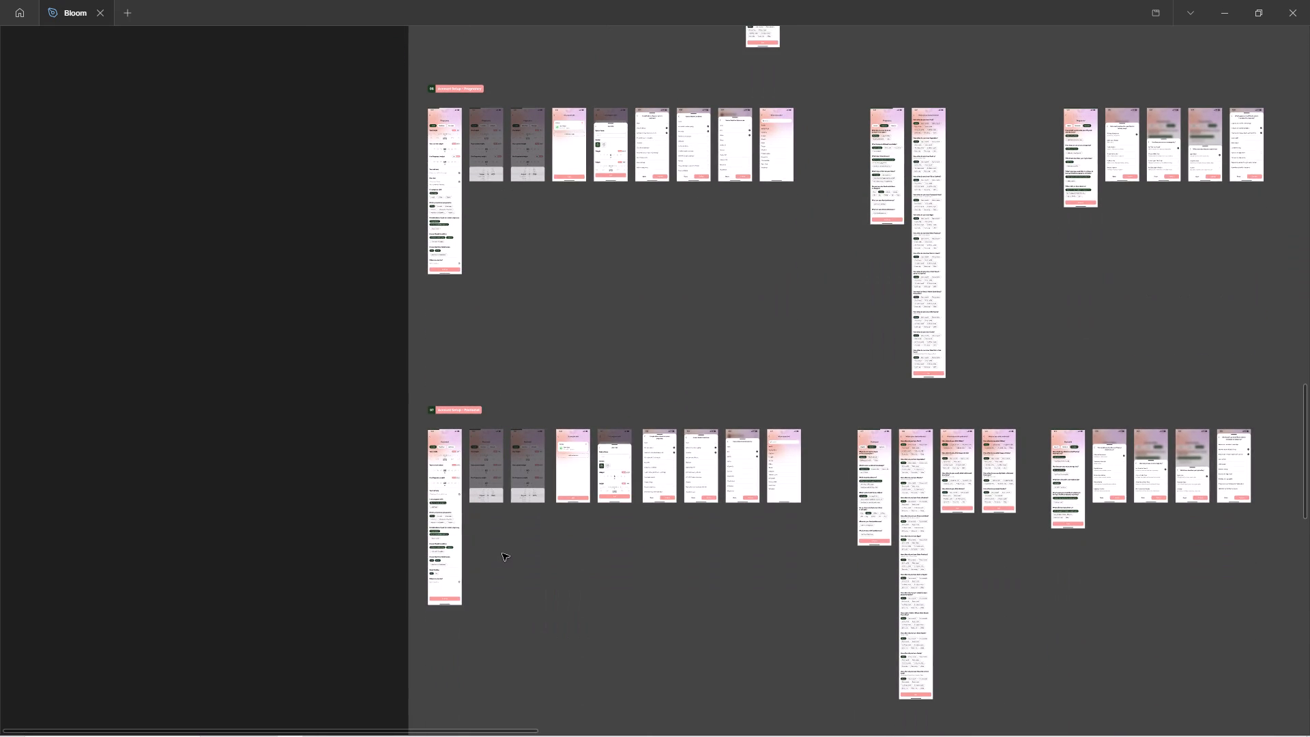
# Check the size of the child chip under "I was pregnant with" on the Postnatal account setup health screen.
pyautogui.keyDown('ctrl'); pyautogui.scroll(7, 488, 508); pyautogui.keyUp('ctrl')
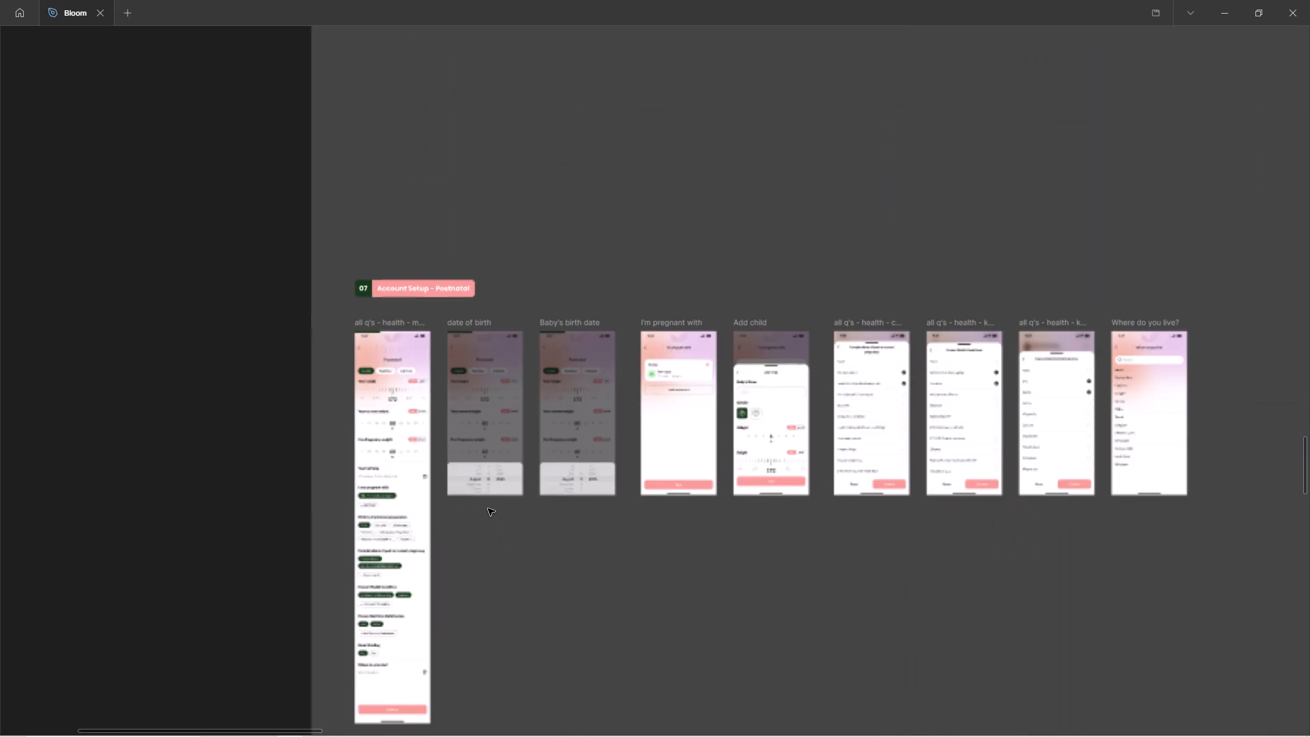
pyautogui.keyDown('ctrl'); pyautogui.scroll(6, 467, 497); pyautogui.keyUp('ctrl')
pyautogui.keyDown('ctrl'); pyautogui.scroll(3, 386, 463); pyautogui.keyUp('ctrl')
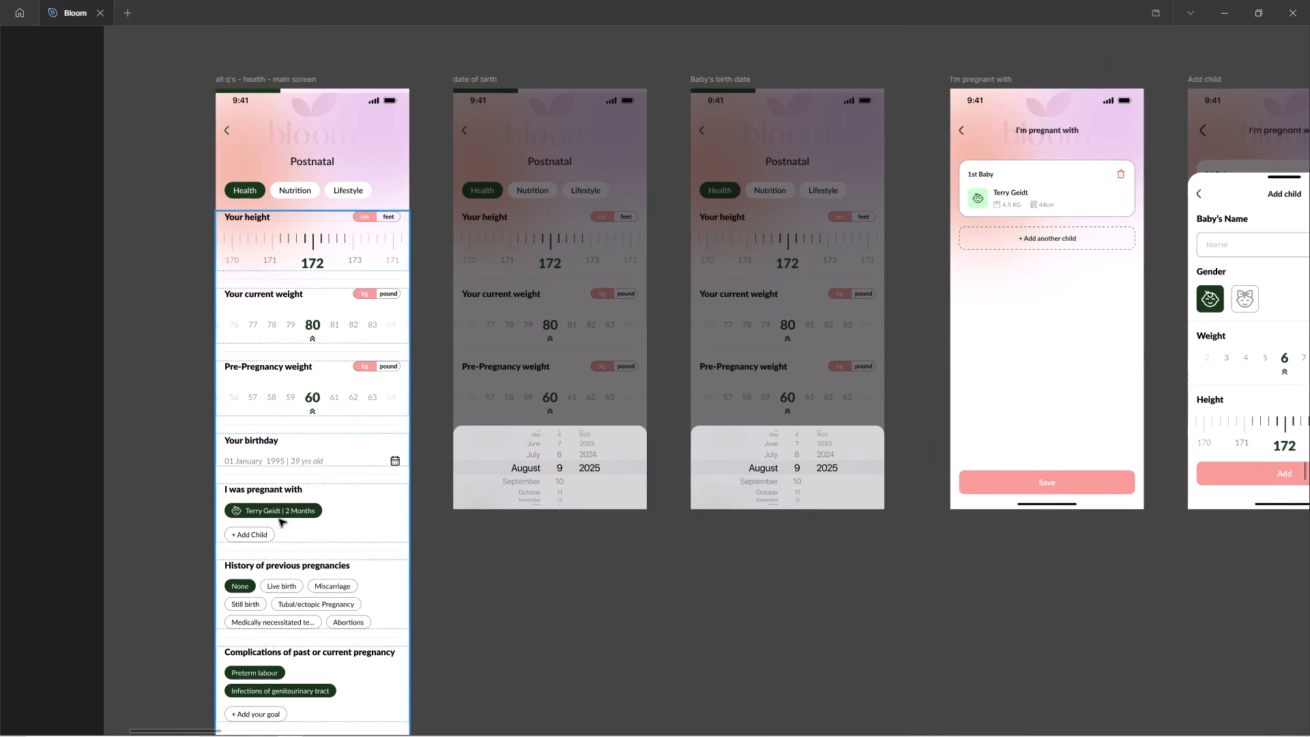
pyautogui.keyDown('ctrl'); pyautogui.scroll(7, 267, 519); pyautogui.keyUp('ctrl')
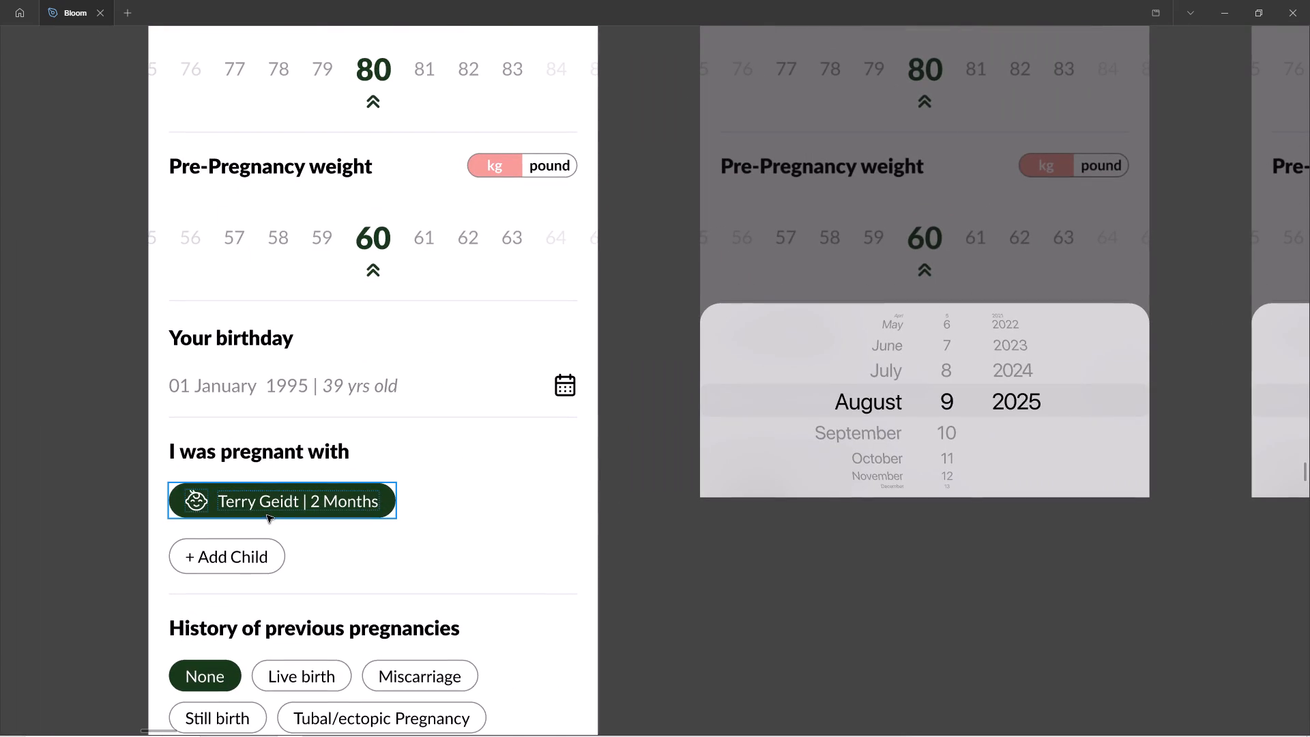
pyautogui.keyDown('ctrl'); pyautogui.click(267, 512); pyautogui.keyUp('ctrl')
pyautogui.keyDown('ctrl'); pyautogui.click(398, 500); pyautogui.keyUp('ctrl')
pyautogui.keyDown('ctrl'); pyautogui.click(395, 494); pyautogui.keyUp('ctrl')
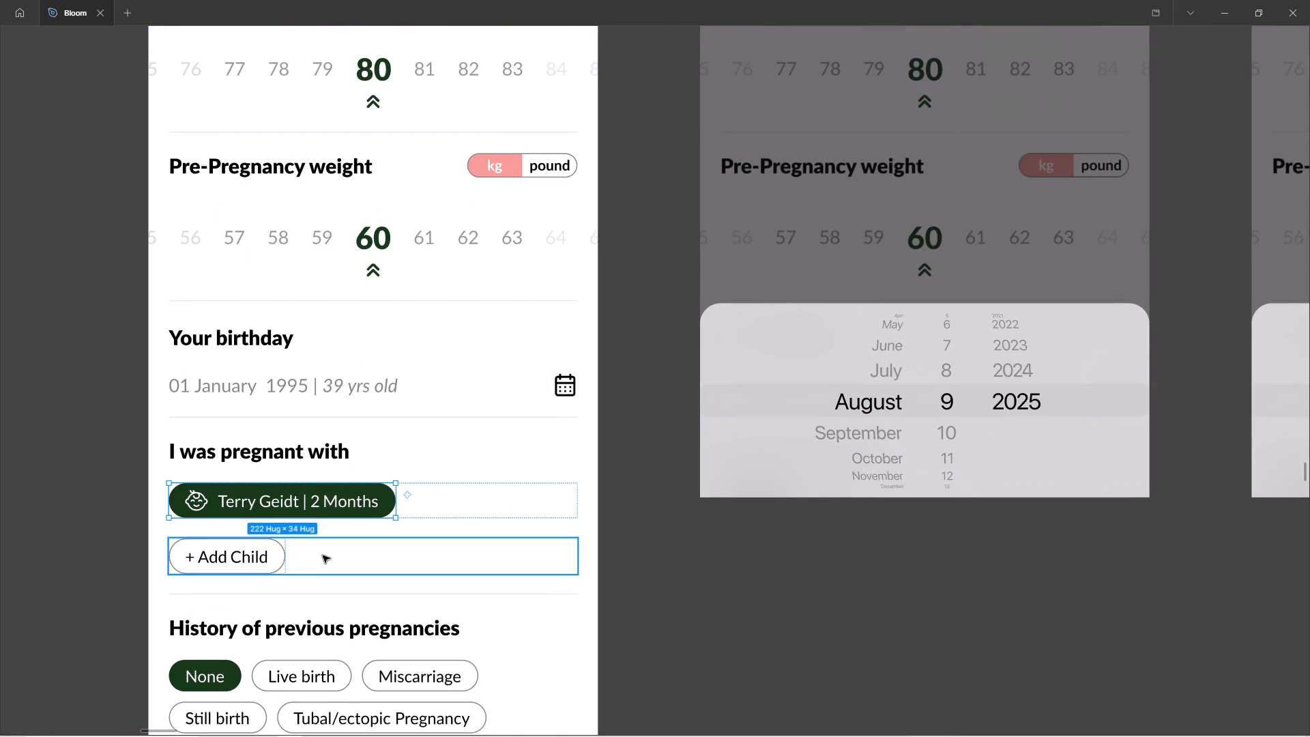
# Compare the sizes of the "+ Add Child" chip and the None, Live birth and Miscarriage chips under History of previous pregnancies.
pyautogui.keyDown('ctrl'); pyautogui.click(282, 554); pyautogui.keyUp('ctrl')
pyautogui.tripleClick(282, 549)
pyautogui.doubleClick(282, 549)
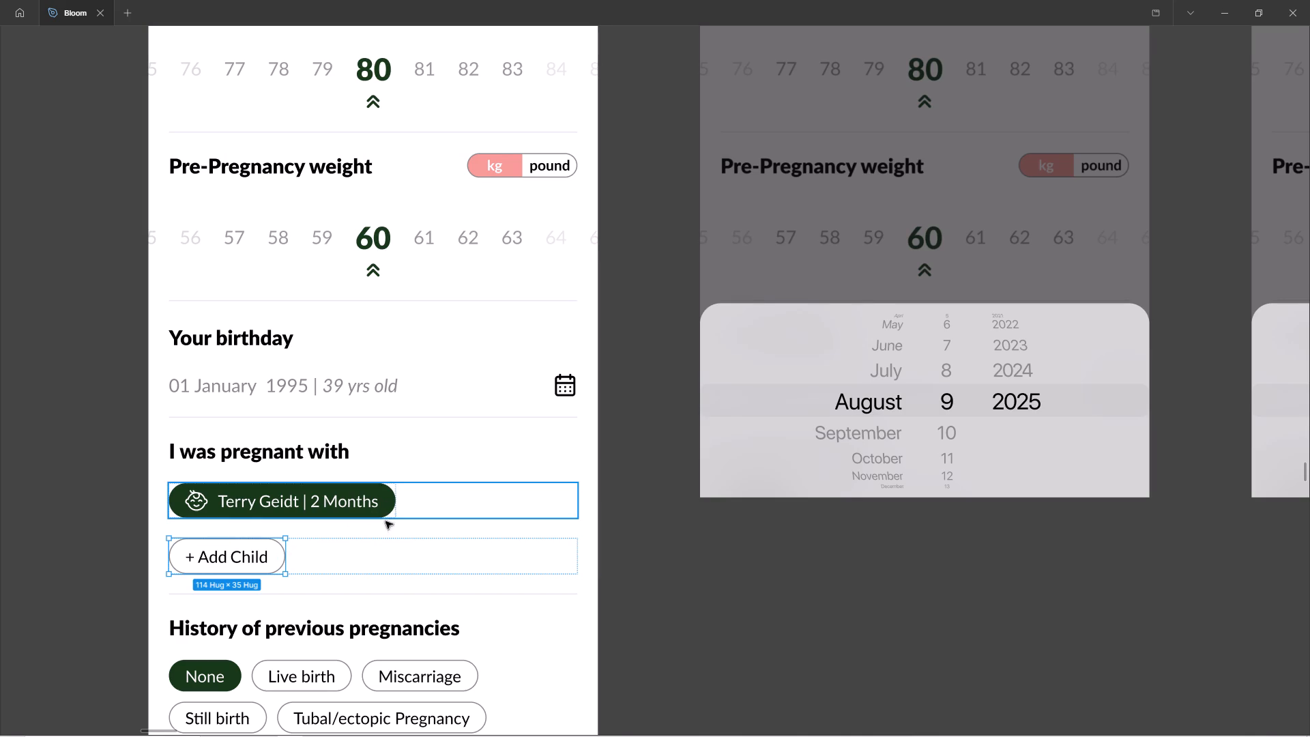
pyautogui.tripleClick(329, 664)
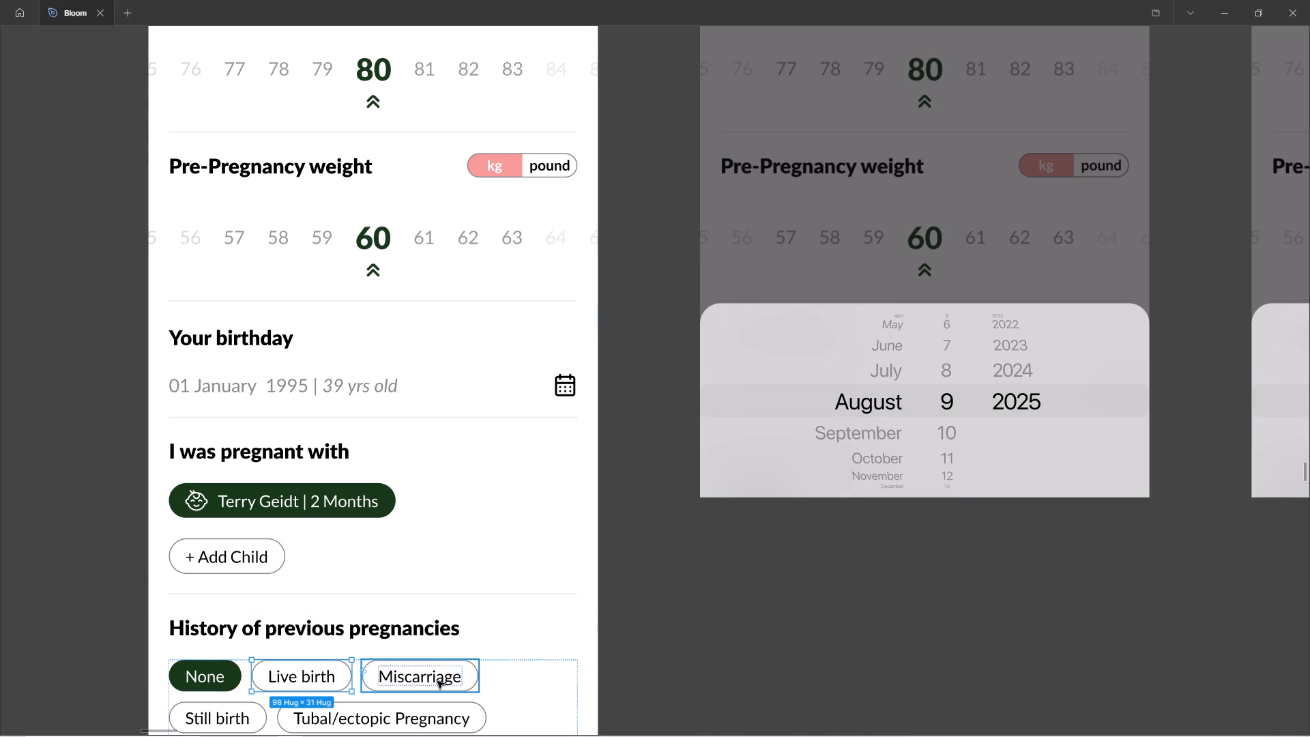
pyautogui.click(437, 681)
pyautogui.click(242, 676)
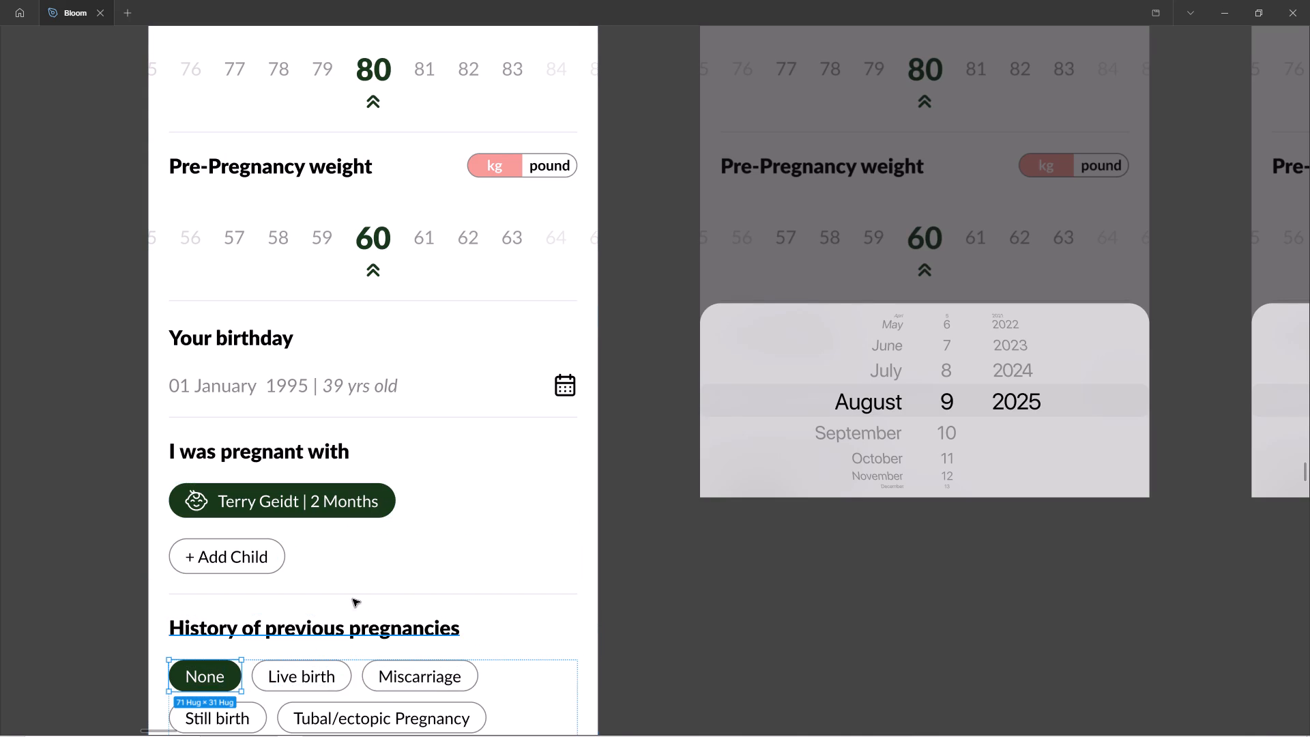
pyautogui.doubleClick(271, 556)
pyautogui.doubleClick(270, 555)
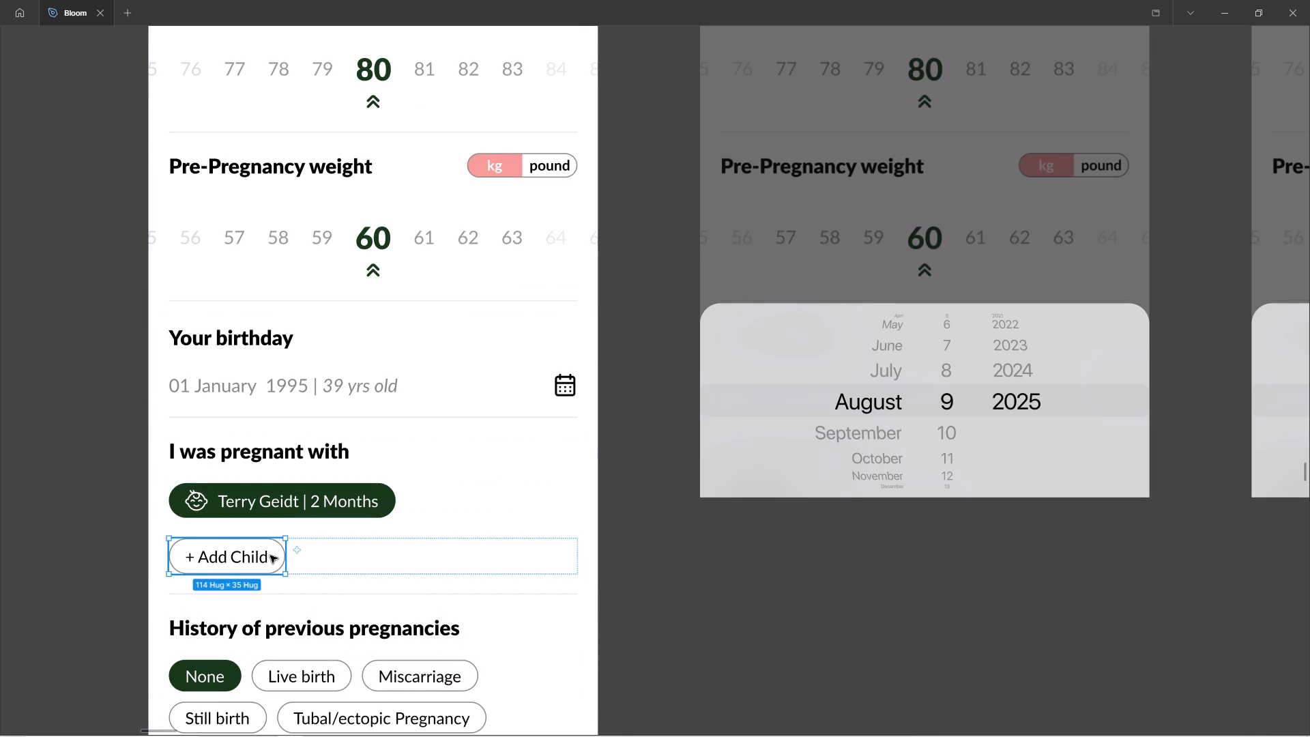
# Return to the Feature Enhancements page.
pyautogui.hotkey('ctrl', '\\')
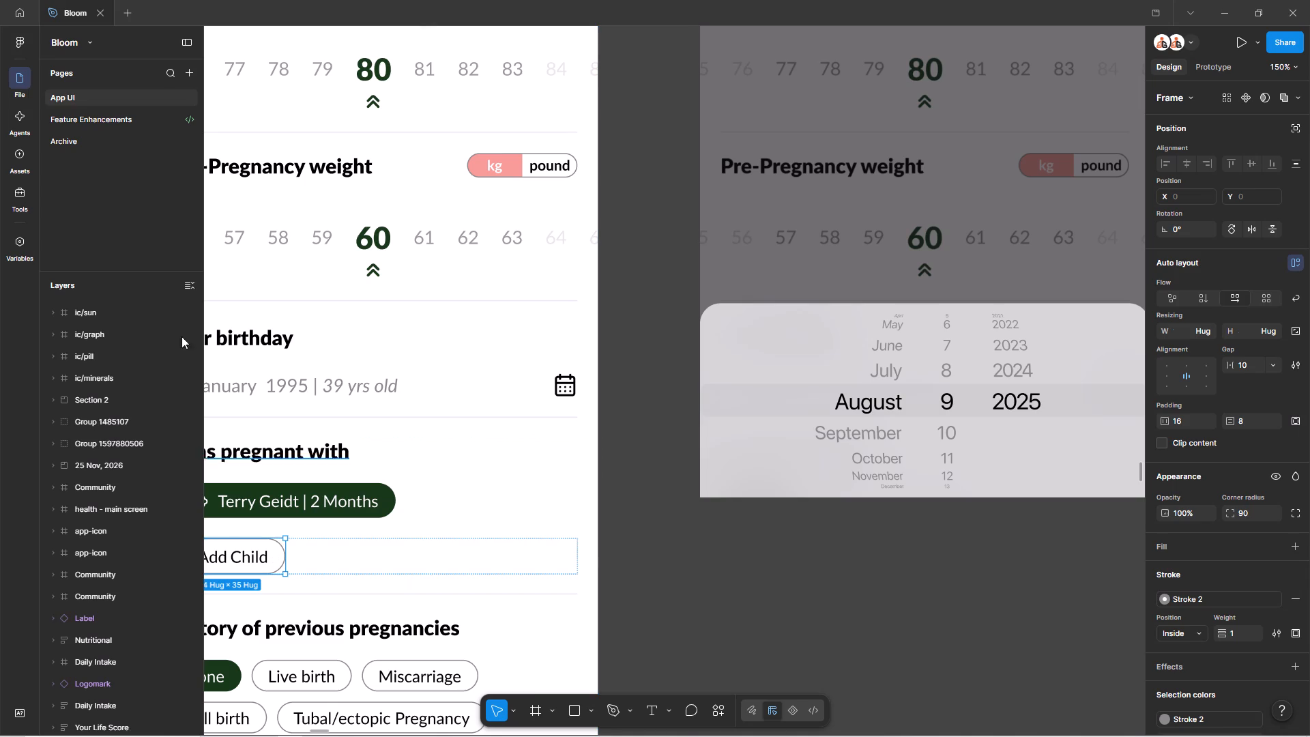
pyautogui.click(119, 113)
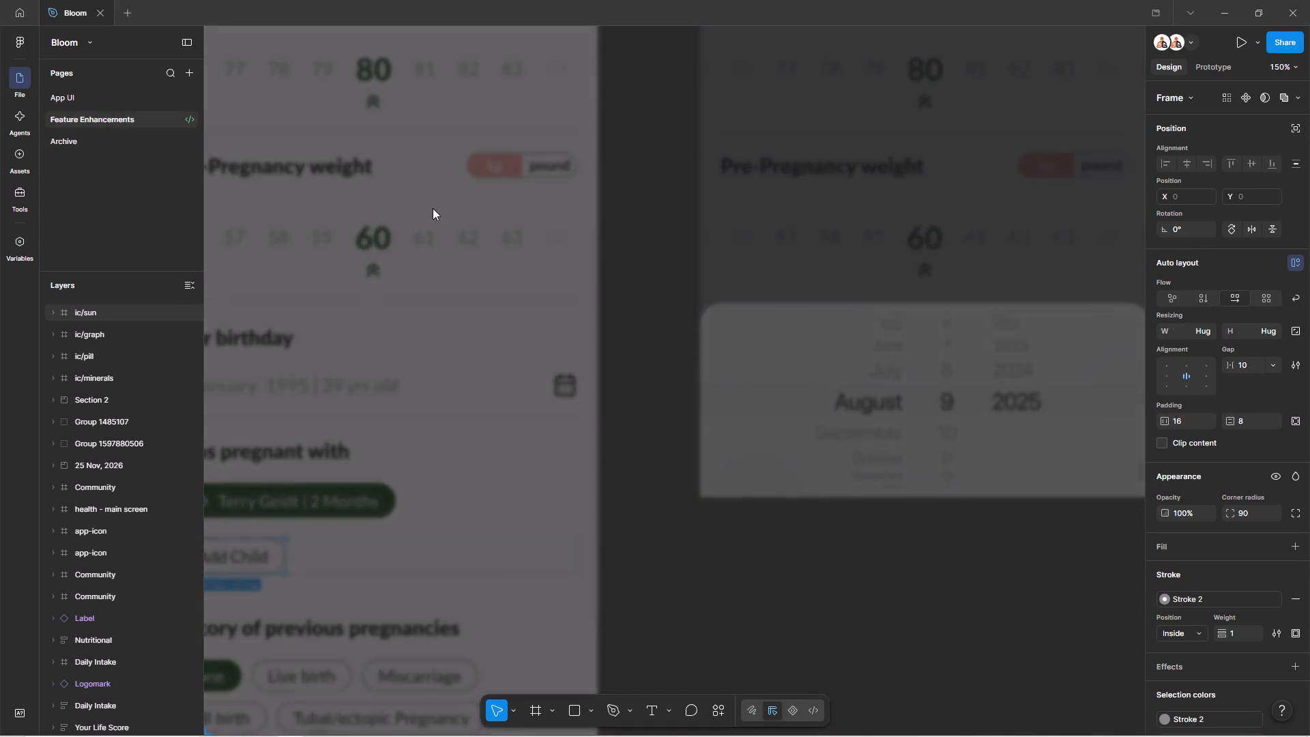
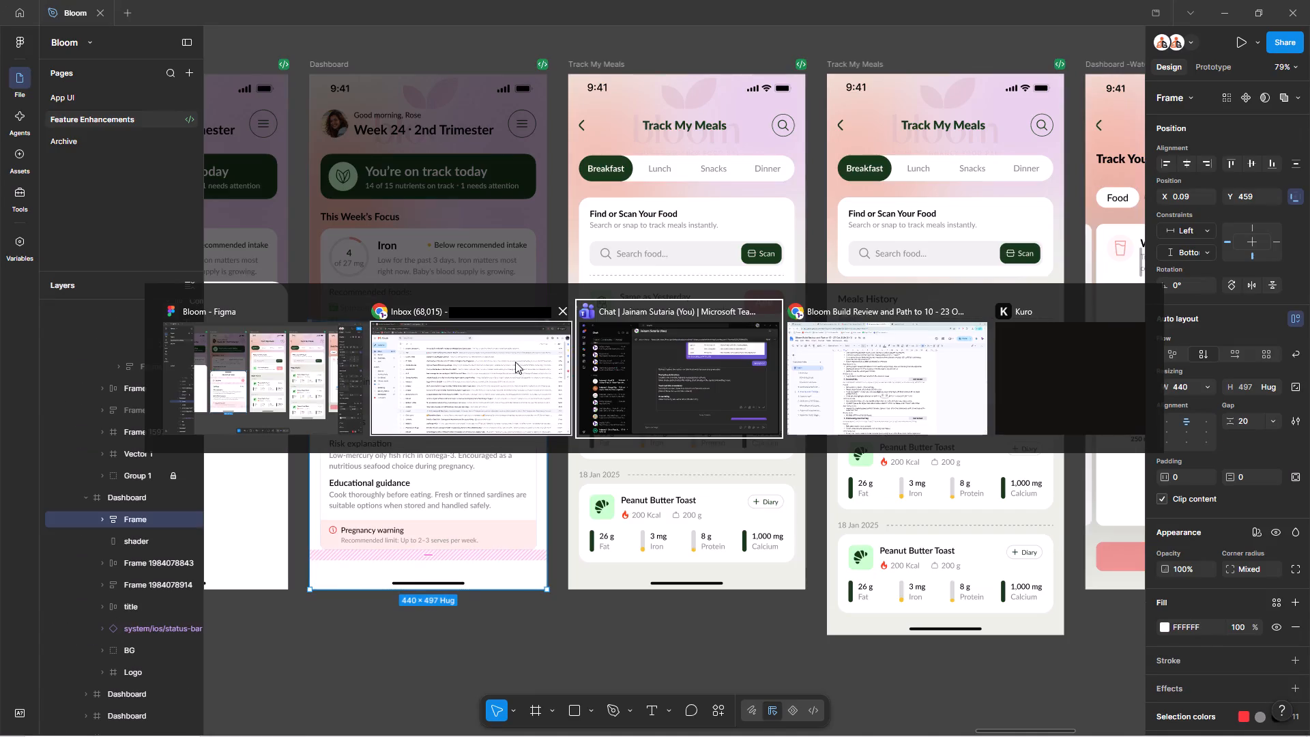
# Switch to the Bloom Build Review document in Chrome, at the Accessibility findings on small tap targets.
pyautogui.hotkey('alt', 'Tab')
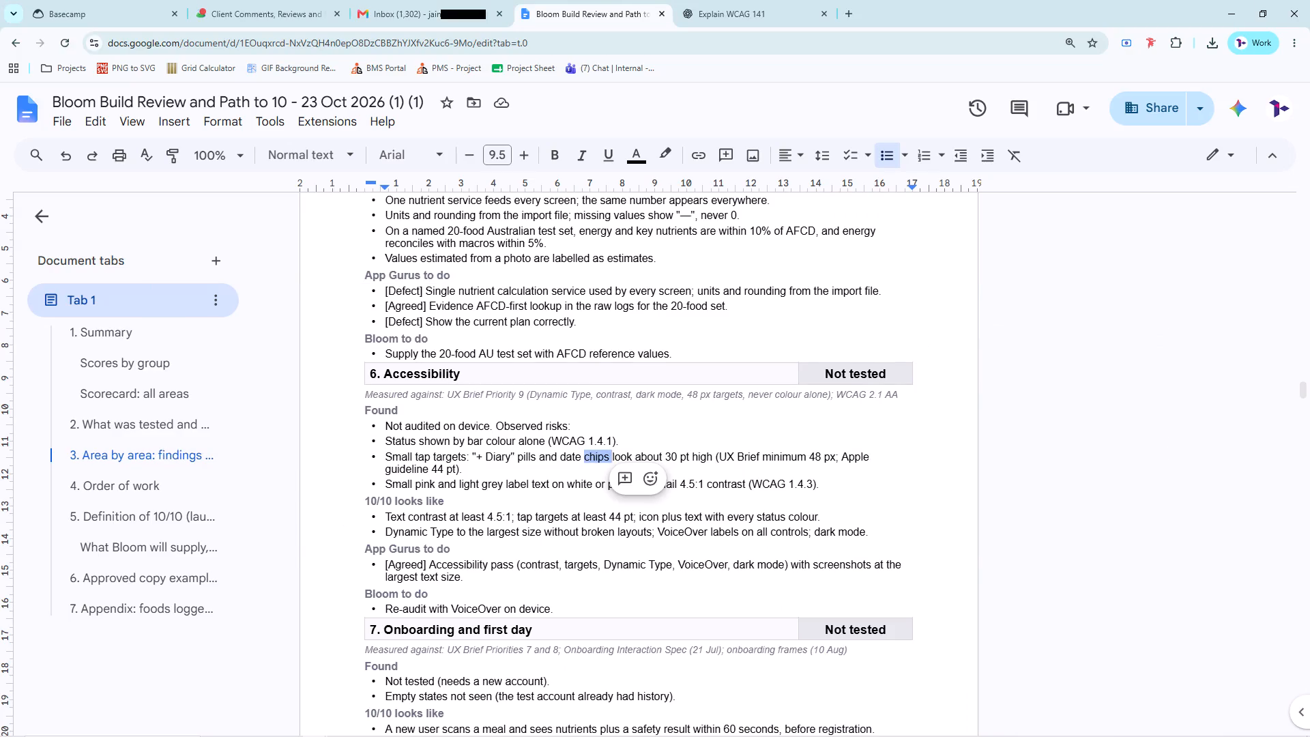
# Read the small tap targets finding in the build review's Accessibility section and the contrast and tap target criterion under "10/10 looks like".
pyautogui.click(567, 467)
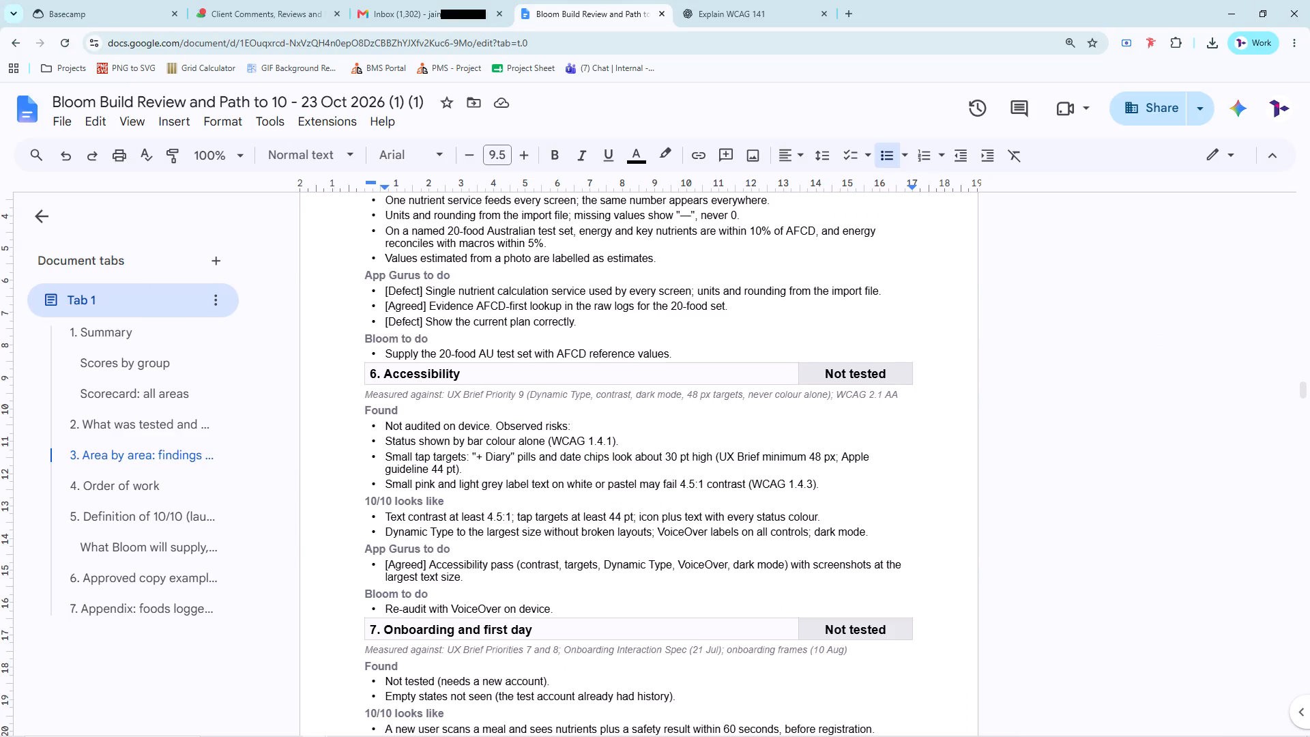
pyautogui.moveTo(572, 463); pyautogui.dragTo(467, 459)
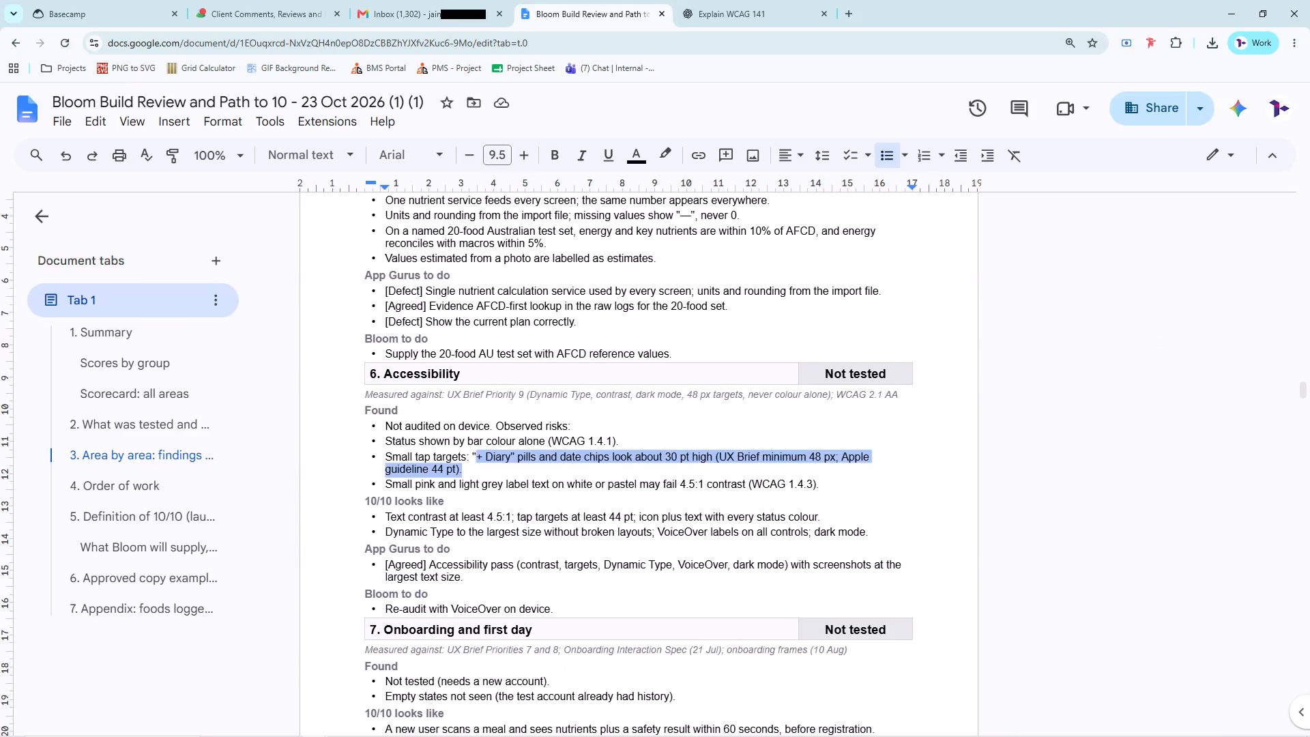
pyautogui.moveTo(467, 459); pyautogui.dragTo(409, 457)
pyautogui.click(439, 506)
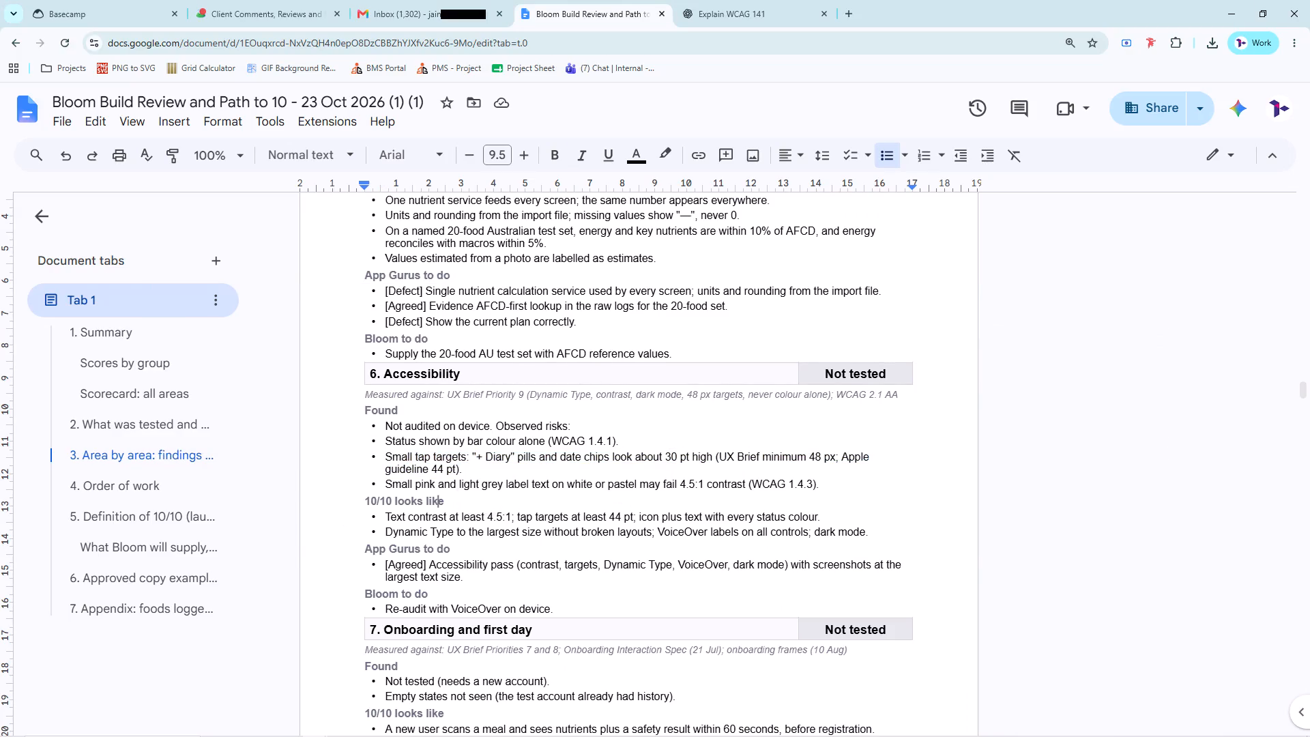
pyautogui.click(480, 510)
pyautogui.click(500, 512)
pyautogui.click(520, 512)
pyautogui.click(538, 513)
pyautogui.click(574, 517)
pyautogui.click(600, 517)
pyautogui.click(624, 515)
pyautogui.click(658, 515)
pyautogui.click(680, 513)
pyautogui.click(821, 517)
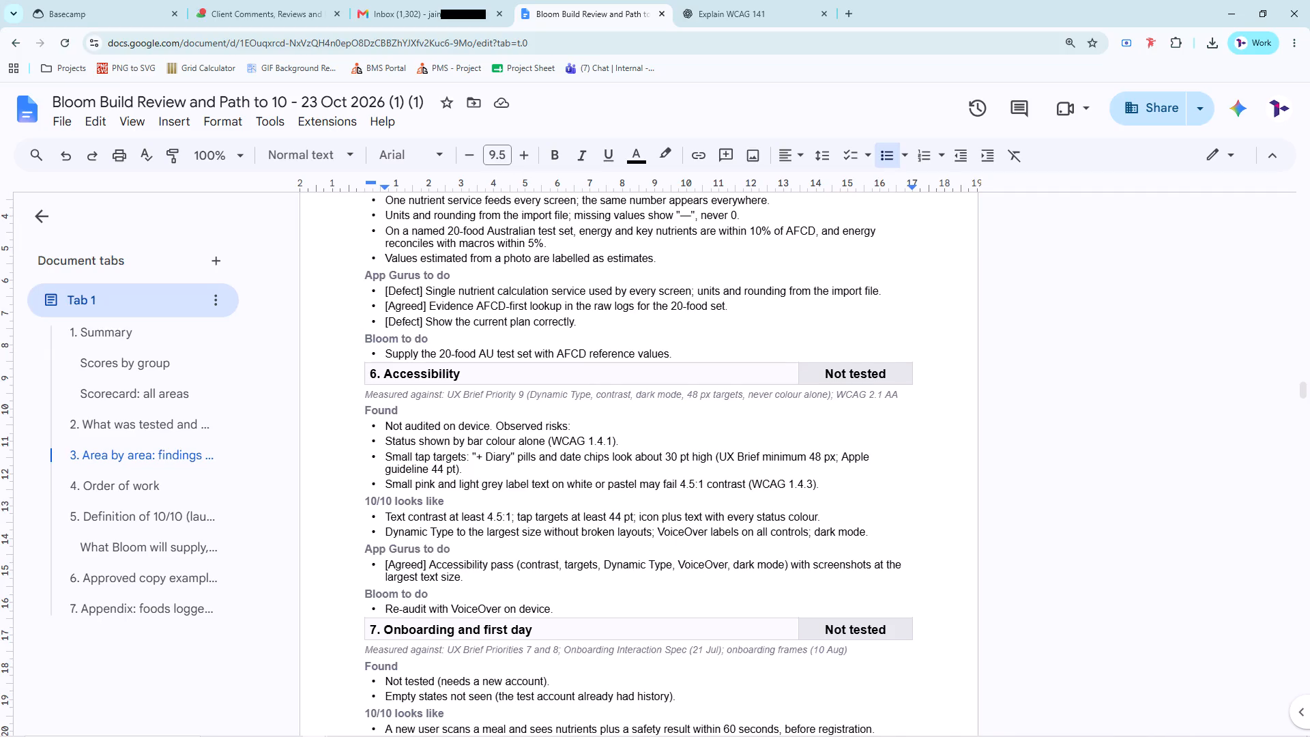
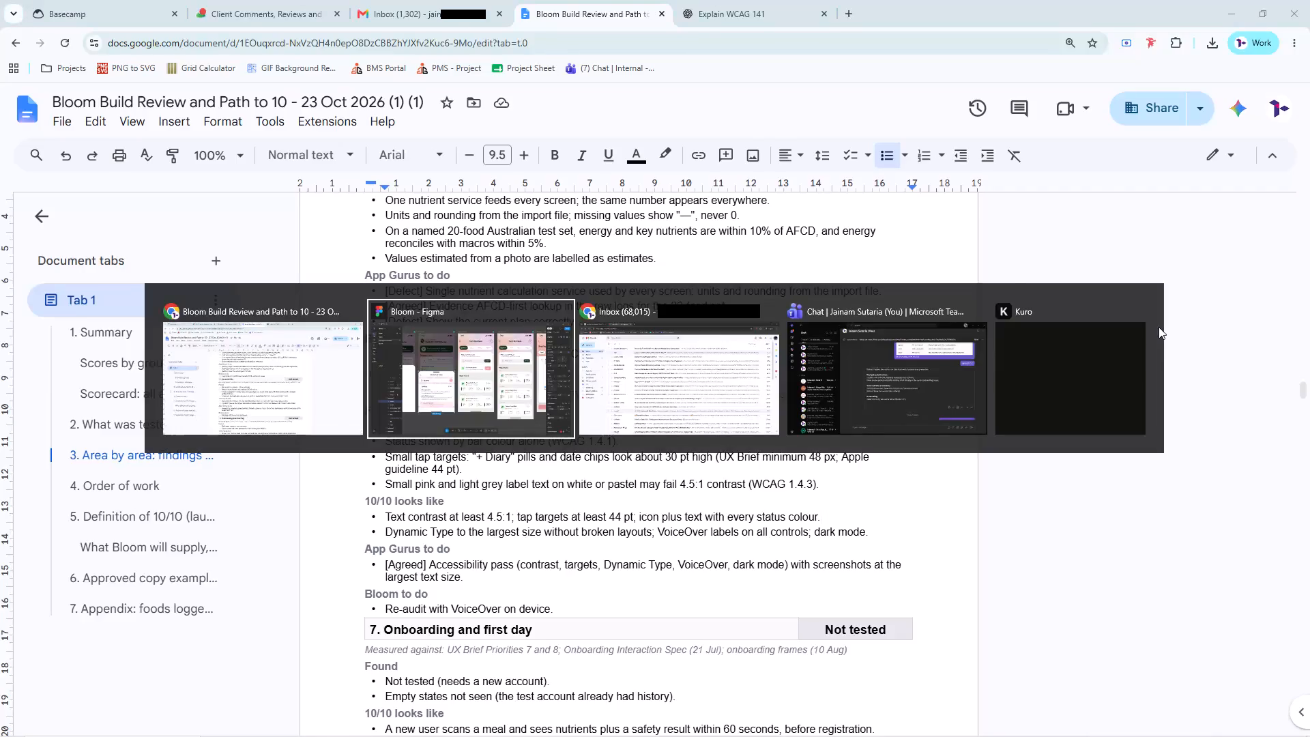
# In the Bloom Figma file, inspect the sizes of the bottom navigation bar, Scan button and its text label on the Home / Empty State screen.
pyautogui.hotkey('shift', '!')
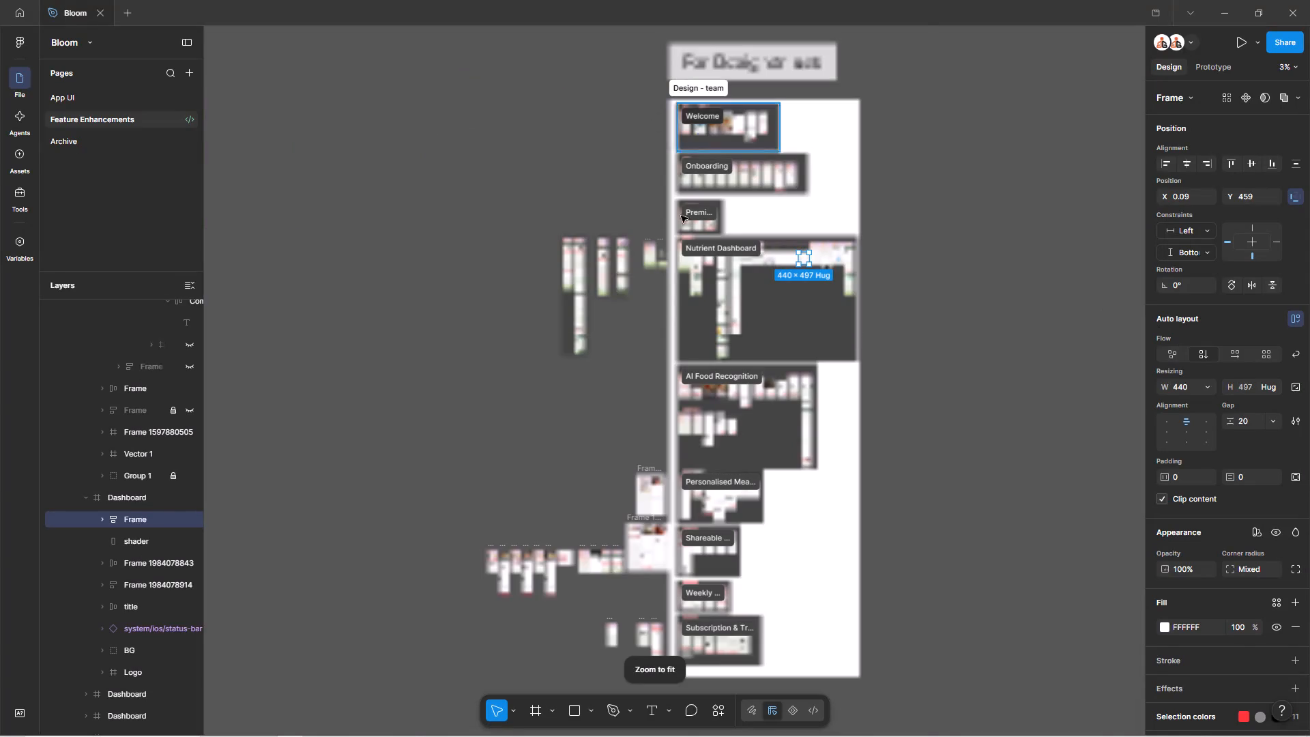
pyautogui.keyDown('ctrl'); pyautogui.scroll(6, 710, 256); pyautogui.keyUp('ctrl')
pyautogui.keyDown('ctrl'); pyautogui.scroll(20, 692, 300); pyautogui.keyUp('ctrl')
pyautogui.keyDown('ctrl'); pyautogui.scroll(3, 692, 300); pyautogui.keyUp('ctrl')
pyautogui.keyDown('ctrl'); pyautogui.scroll(-1, 693, 263); pyautogui.keyUp('ctrl')
pyautogui.keyDown('ctrl'); pyautogui.scroll(3, 693, 263); pyautogui.keyUp('ctrl')
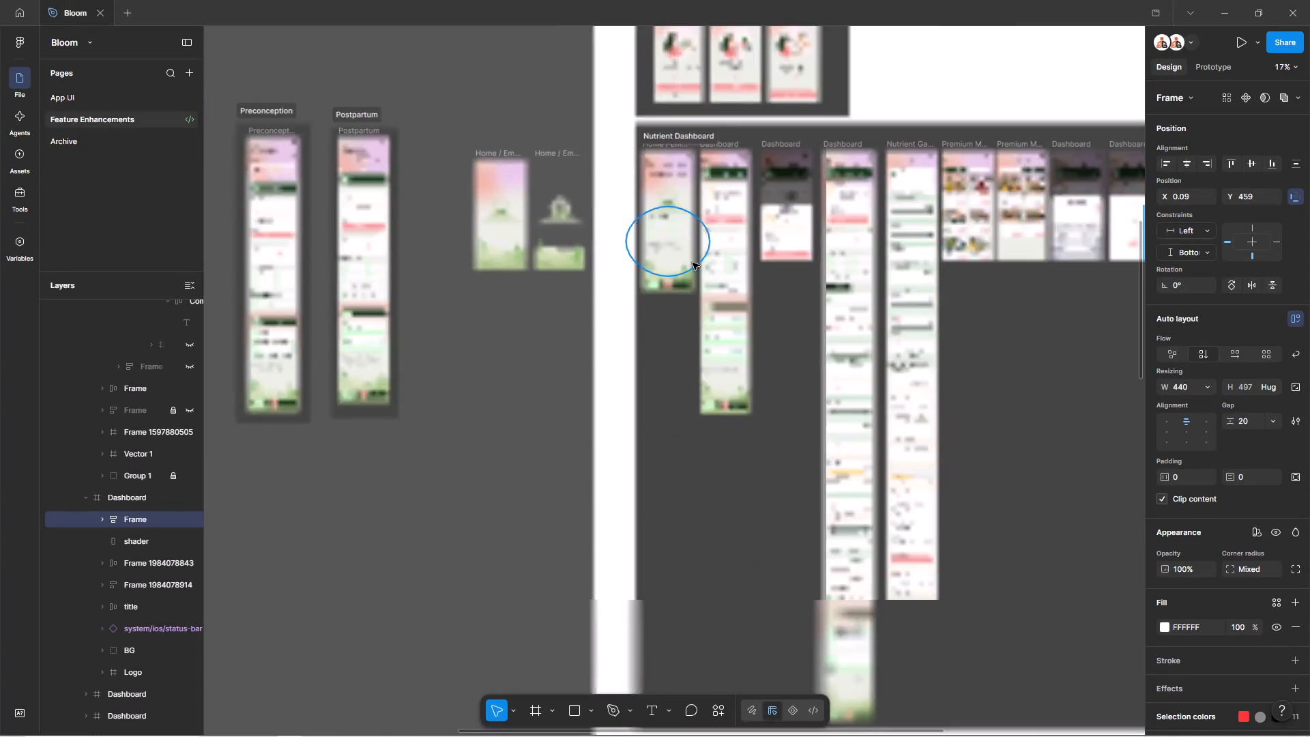
pyautogui.keyDown('ctrl'); pyautogui.scroll(14, 693, 263); pyautogui.keyUp('ctrl')
pyautogui.keyDown('ctrl'); pyautogui.click(665, 287); pyautogui.keyUp('ctrl')
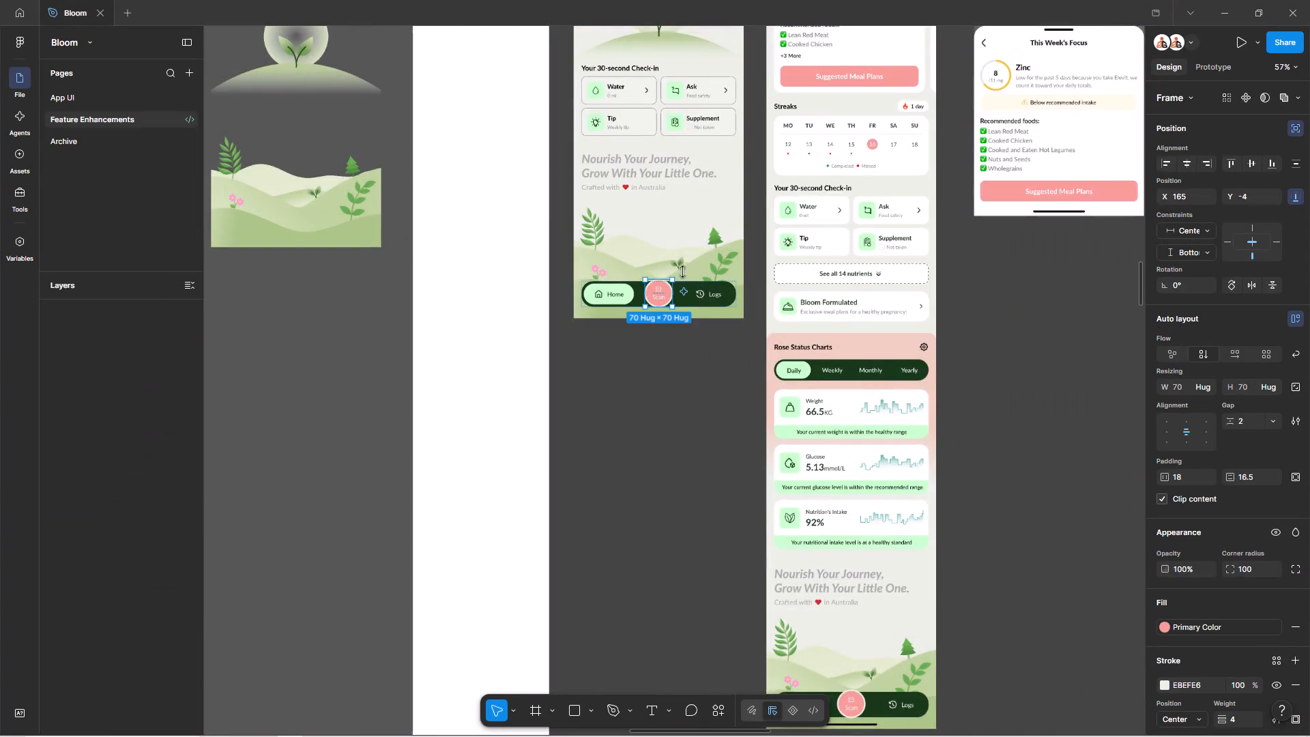
pyautogui.keyDown('ctrl'); pyautogui.scroll(14, 683, 272); pyautogui.keyUp('ctrl')
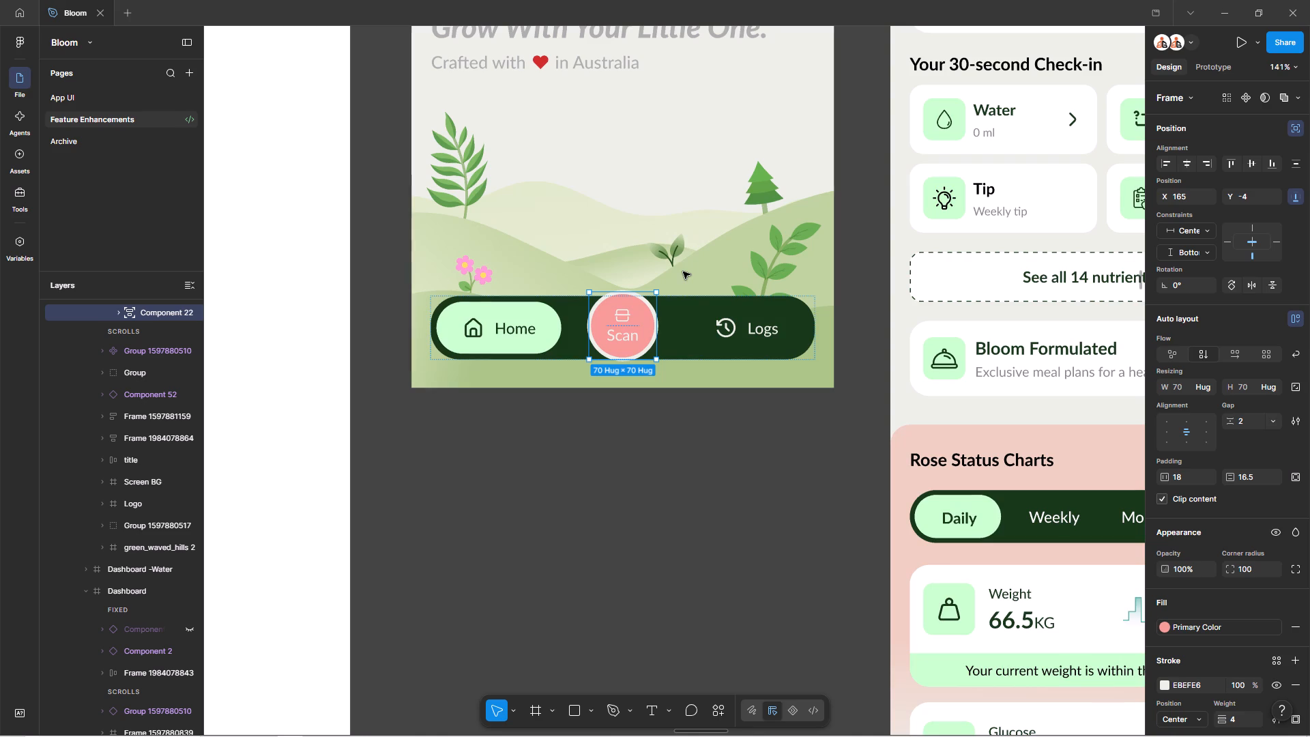
pyautogui.hotkey('shift', 'Return')
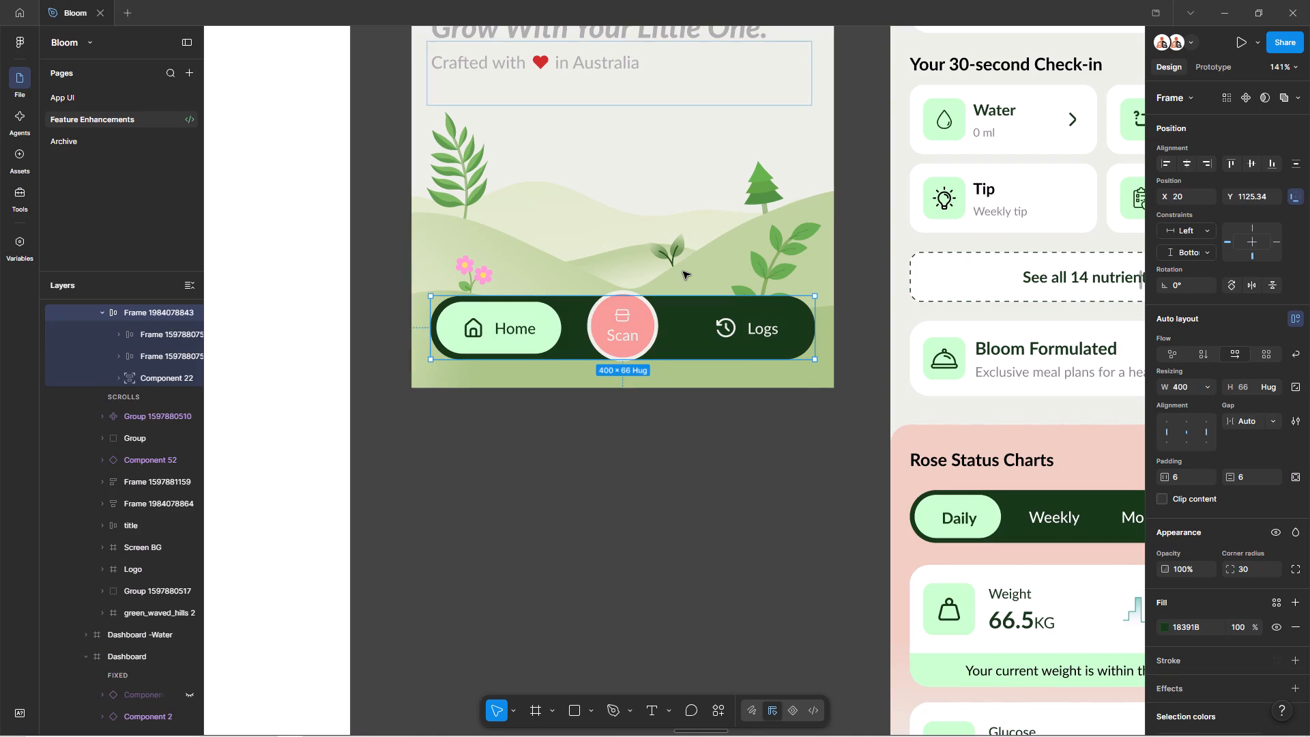
pyautogui.doubleClick(635, 341)
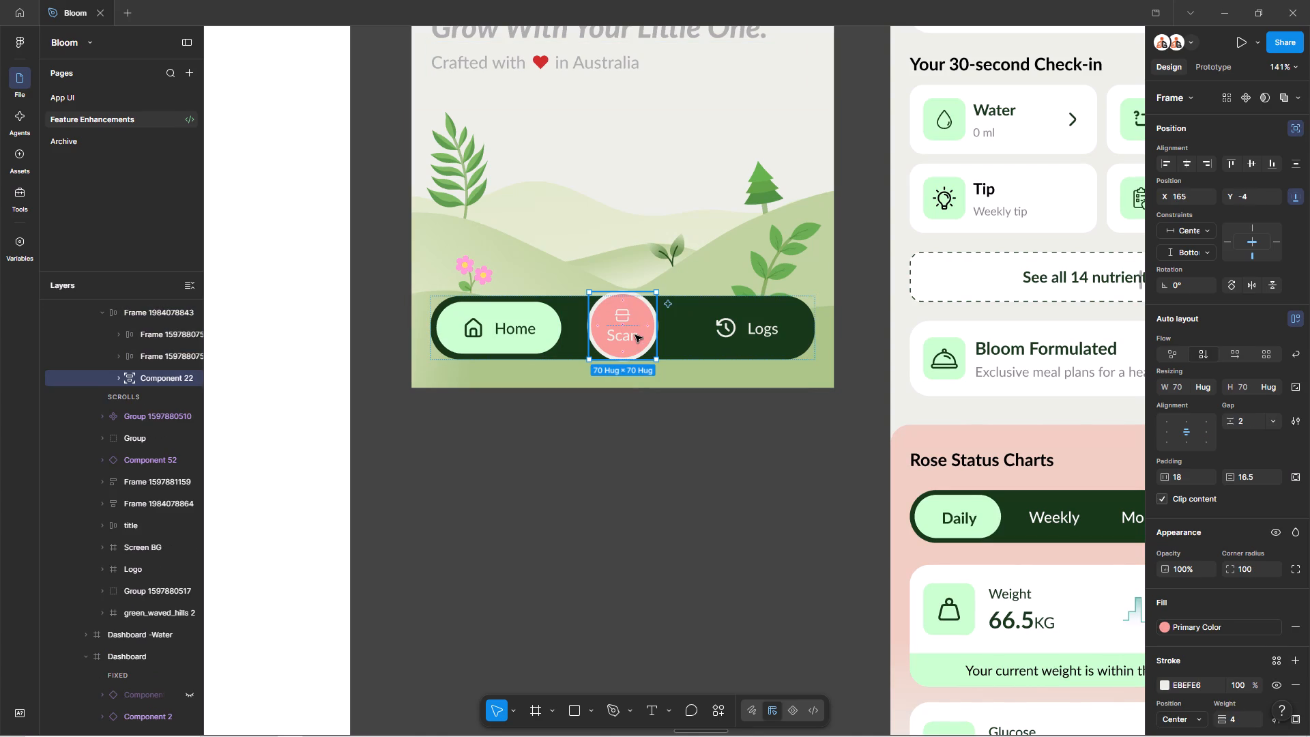
pyautogui.doubleClick(643, 326)
pyautogui.doubleClick(629, 329)
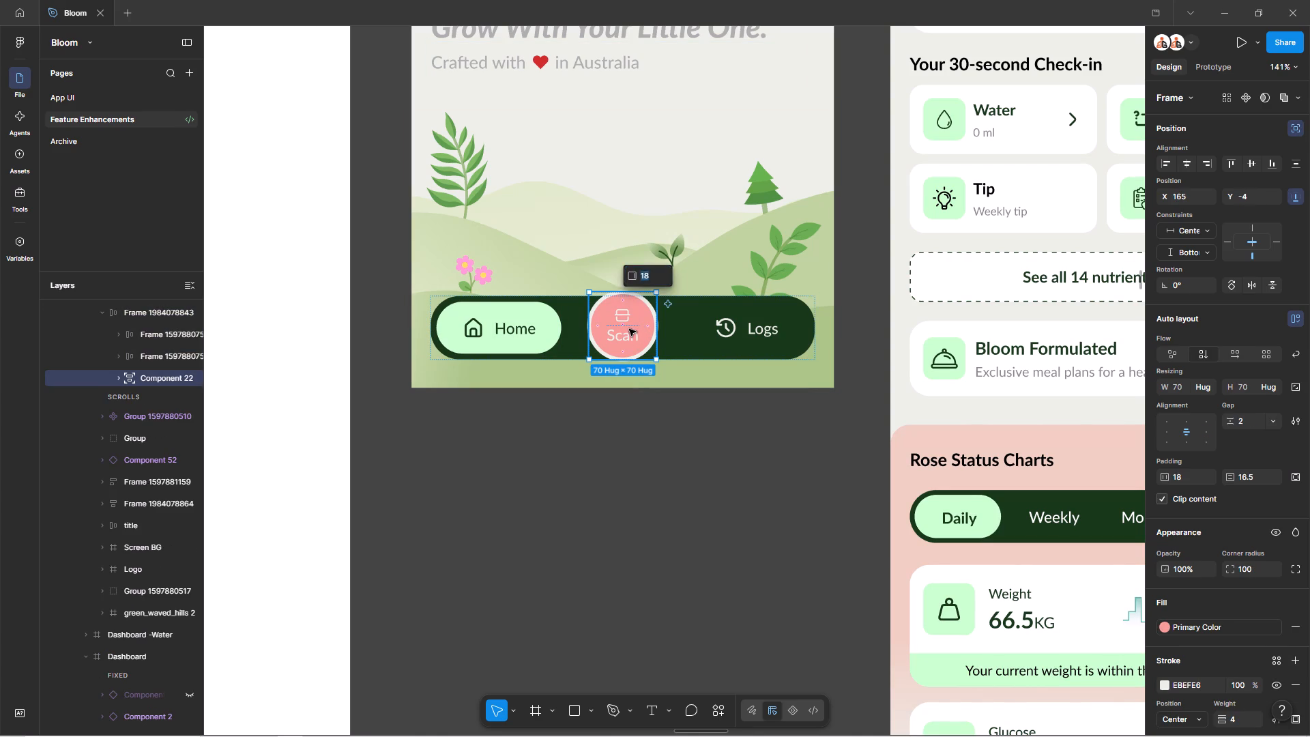
# Open an inline prototype preview of the Home / Empty State frame.
pyautogui.keyDown('ctrl'); pyautogui.scroll(-20, 658, 365); pyautogui.keyUp('ctrl')
pyautogui.keyDown('ctrl'); pyautogui.scroll(-1, 658, 365); pyautogui.keyUp('ctrl')
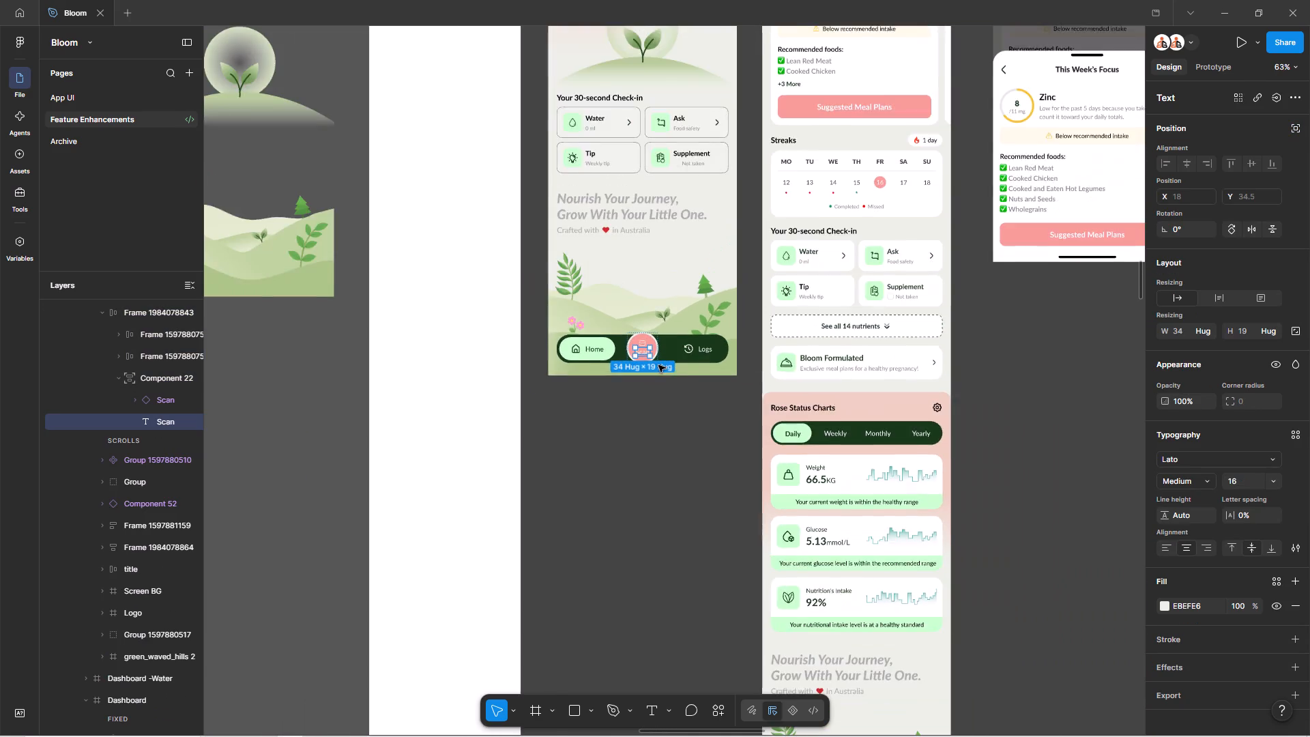
pyautogui.keyDown('ctrl'); pyautogui.scroll(-1, 658, 365); pyautogui.keyUp('ctrl')
pyautogui.click(511, 211)
pyautogui.scroll(3, 539, 194)
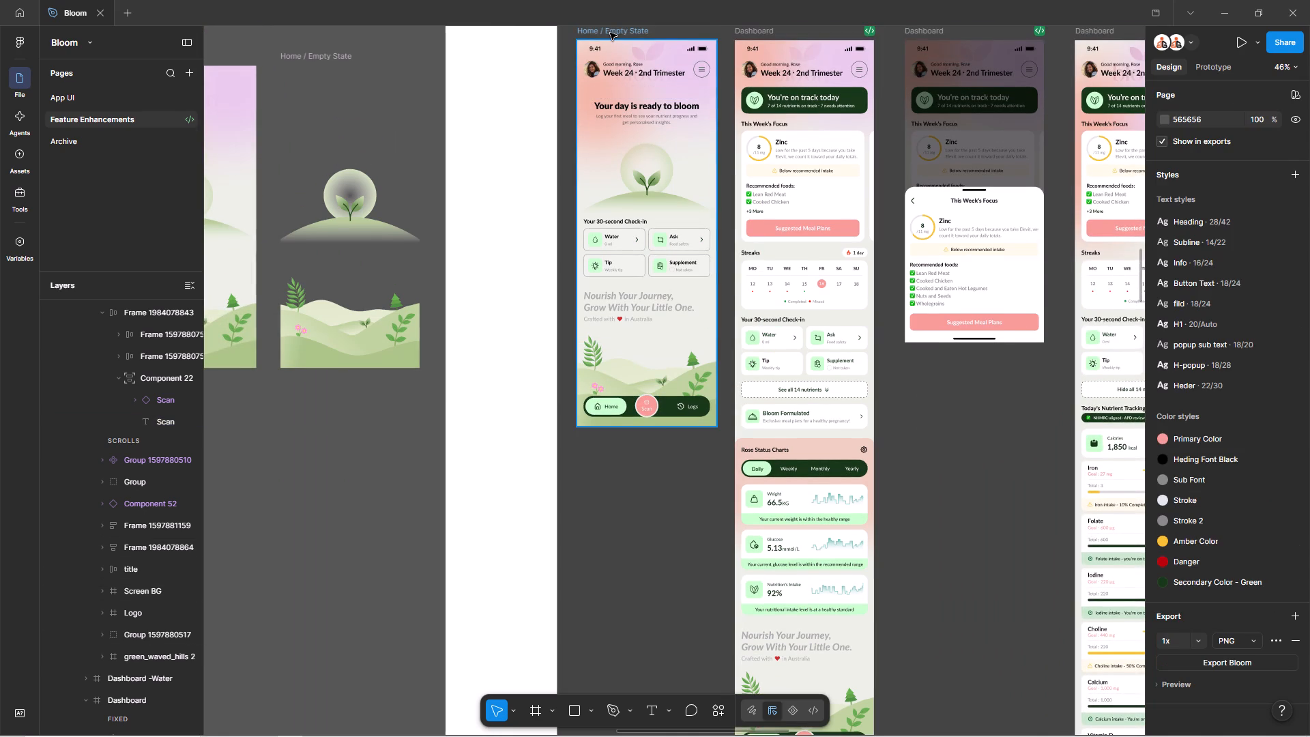
pyautogui.click(610, 33)
pyautogui.hotkey('shift', 'space')
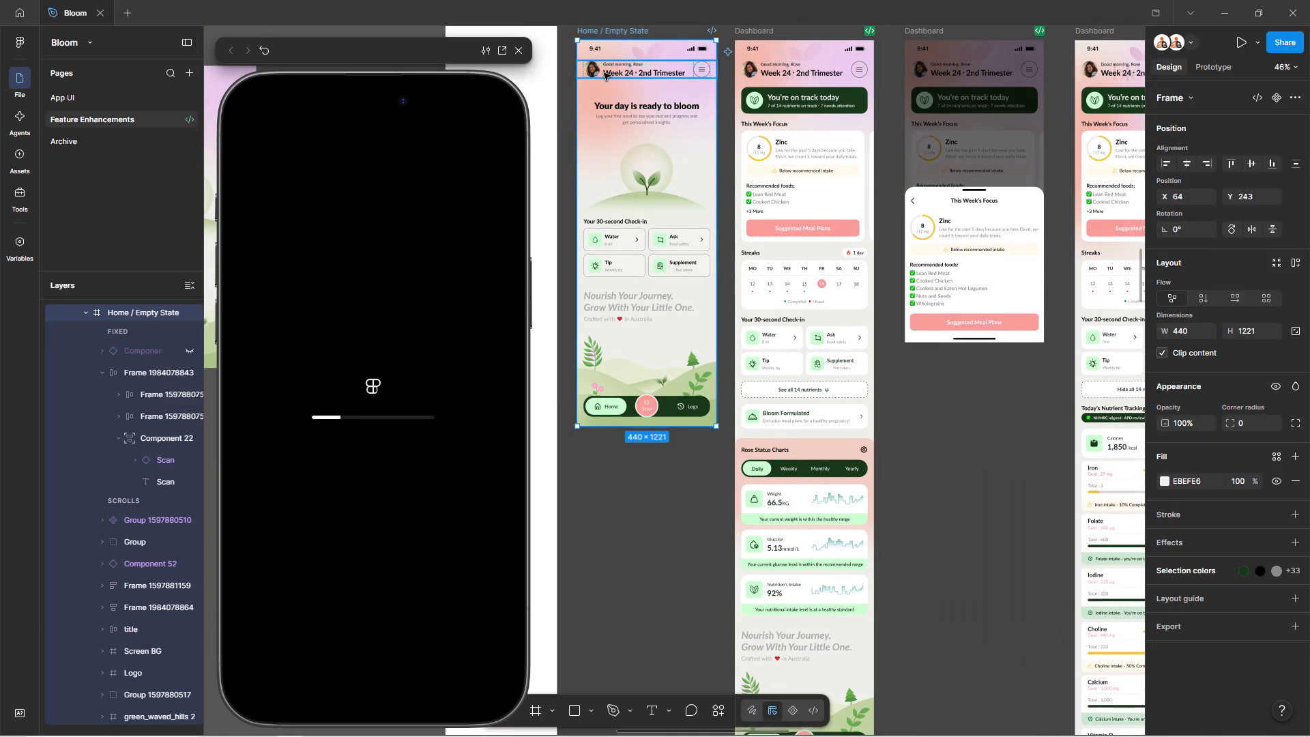